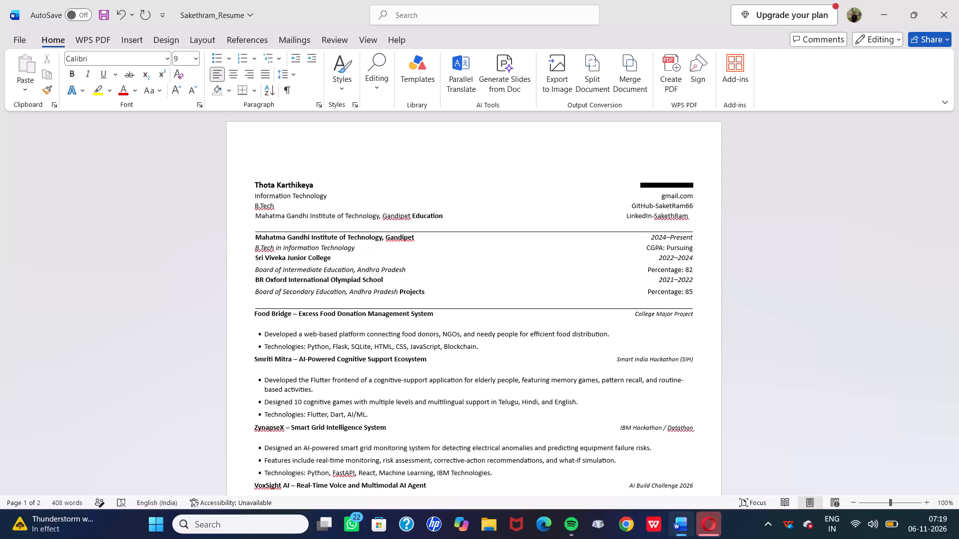
# Enter the main part of the e-mail user name directly before gmail.com in the resume header.
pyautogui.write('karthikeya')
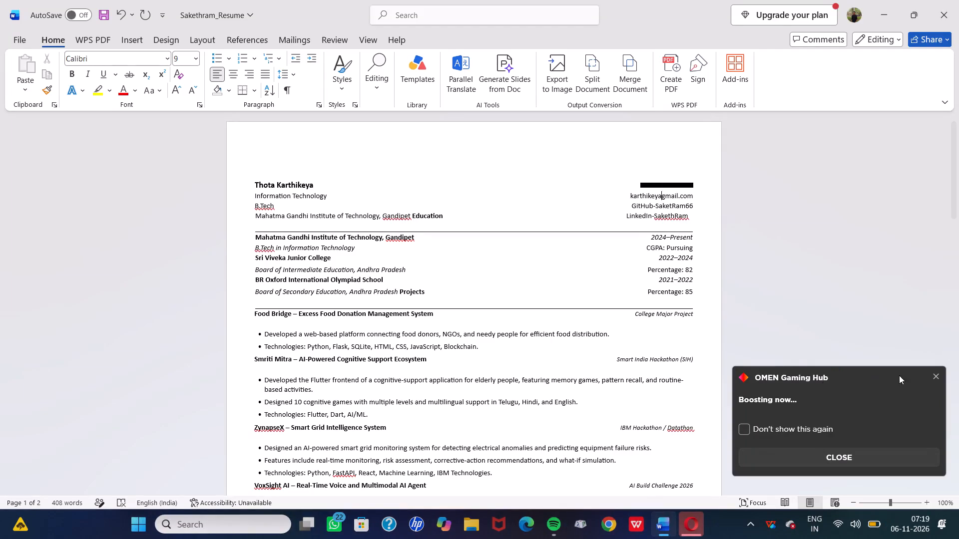
# Dismiss the OMEN Gaming Hub notification and close the Opera Speed Dial window.
pyautogui.click(934, 380)
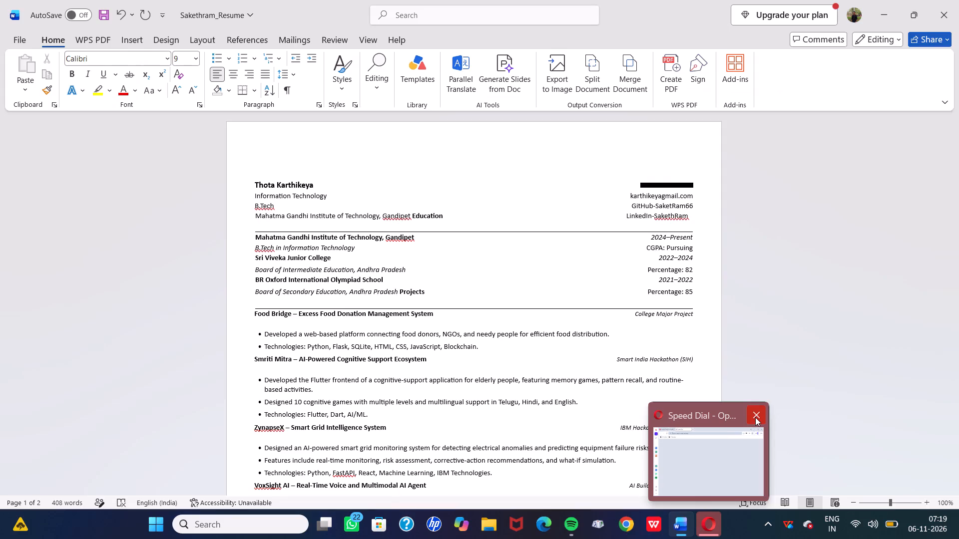
pyautogui.click(755, 417)
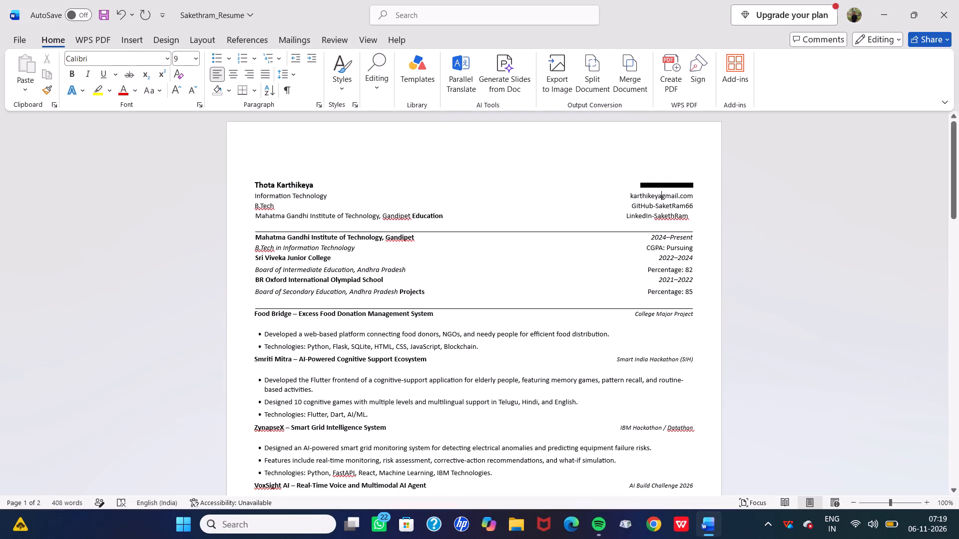
# Add the missing prefix at the start of the e-mail user name in the resume header.
pyautogui.press('Left')
pyautogui.press('Left')
pyautogui.press('Left')
pyautogui.press('Left')
pyautogui.press('Left')
pyautogui.press('Left')
pyautogui.press('Left')
pyautogui.press('Left')
pyautogui.press('Left')
pyautogui.press('Left')
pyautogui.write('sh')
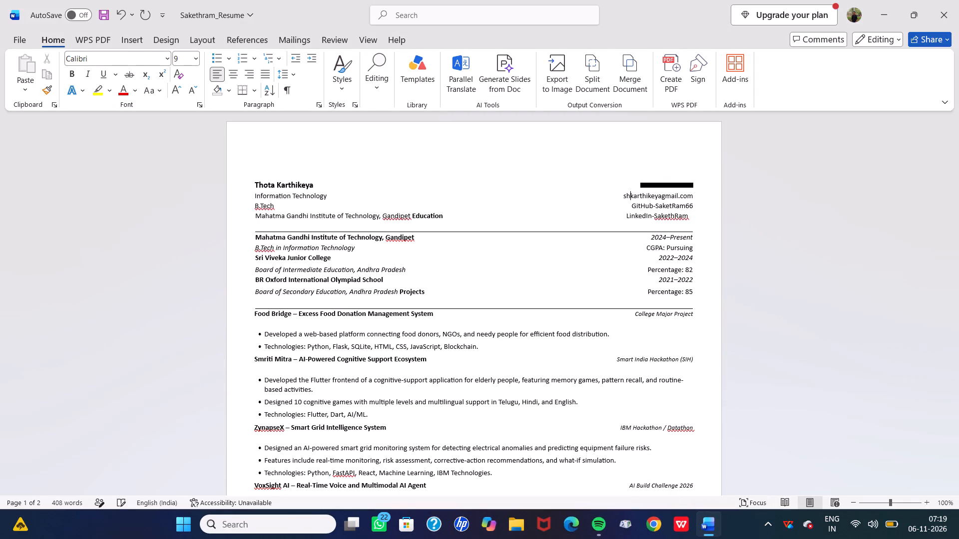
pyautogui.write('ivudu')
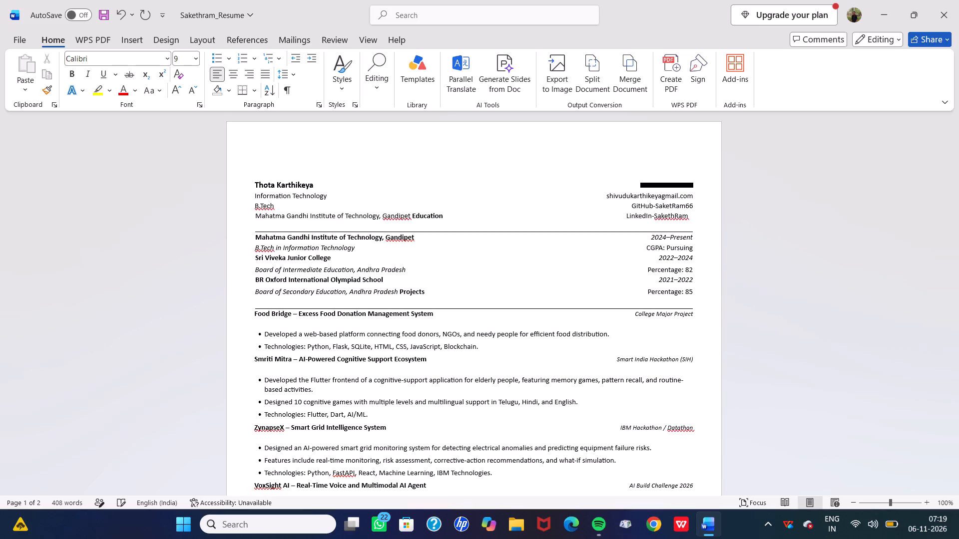
# Delete the GitHub entry beneath the e-mail address in the resume header, and undo the last extra deletion.
pyautogui.click(701, 208)
pyautogui.press('BackSpace')
pyautogui.press('BackSpace')
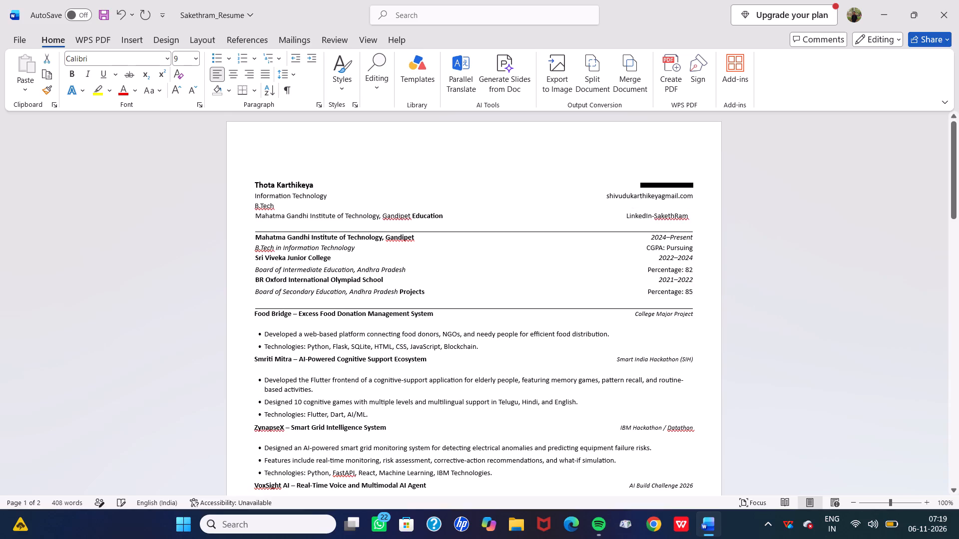
pyautogui.press('BackSpace')
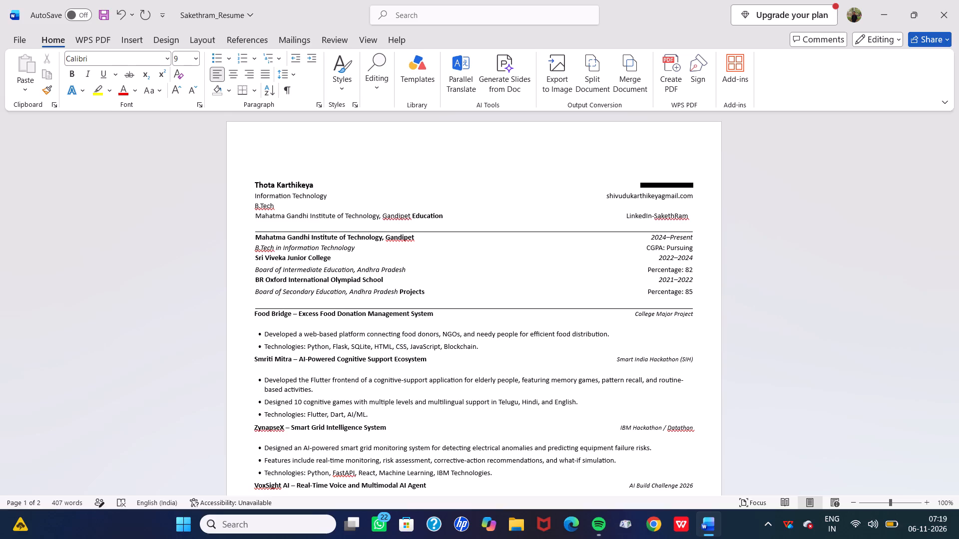
pyautogui.hotkey('ctrl', 'z')
# Place the cursor on the emptied GitHub line above the LinkedIn entry in the resume header.
pyautogui.click(624, 216)
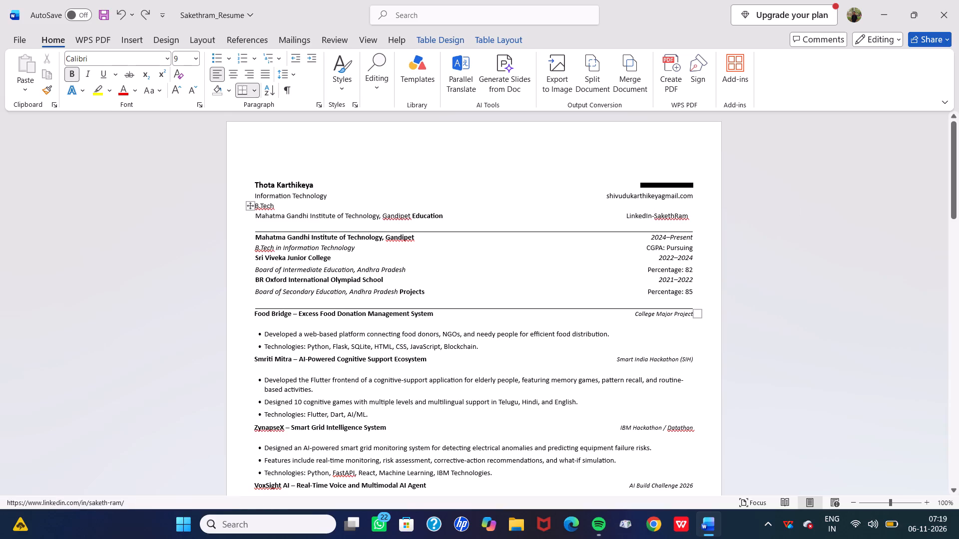
pyautogui.click(634, 206)
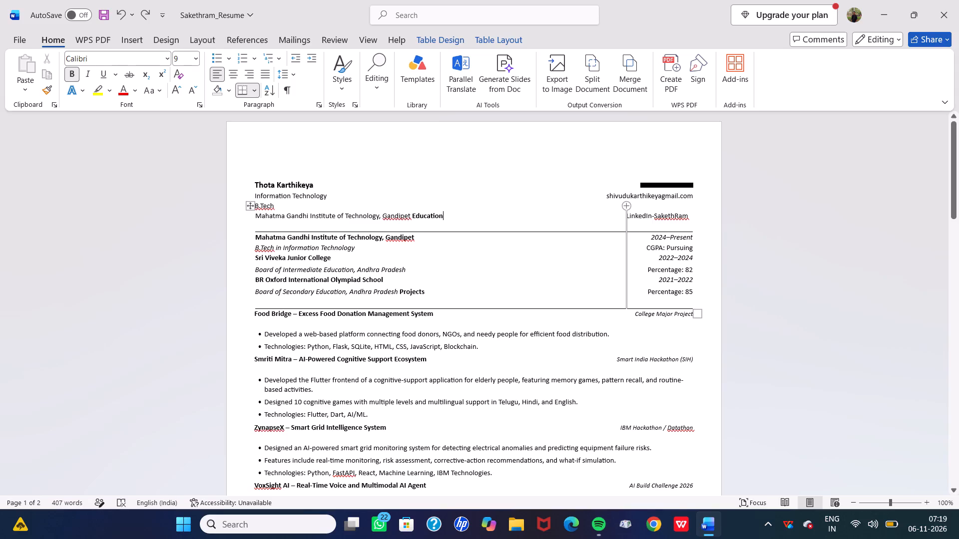
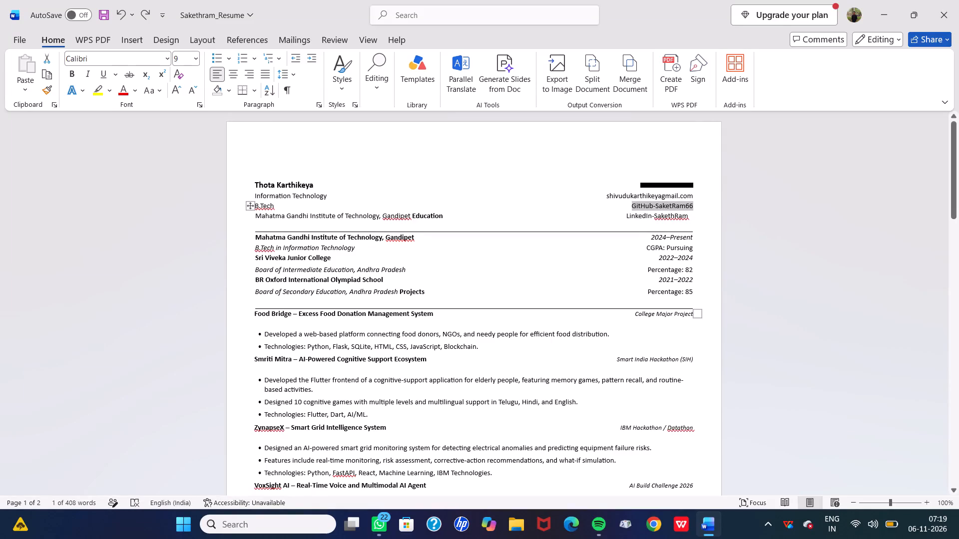
# Copy the LinkedIn entry in the resume header over the GitHub entry on the line above it.
pyautogui.keyDown('ctrl'); pyautogui.moveTo(627, 215); pyautogui.dragTo(662, 221); pyautogui.keyUp('ctrl')
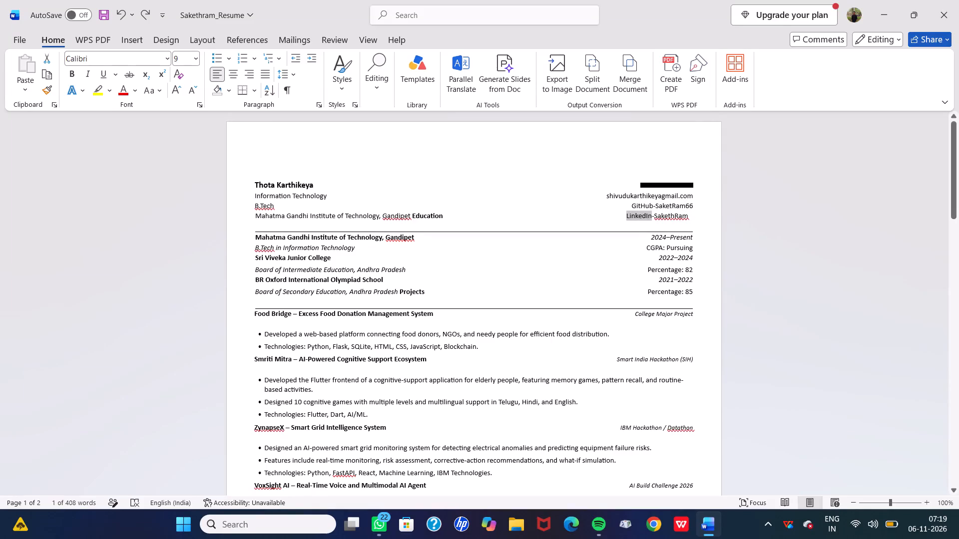
pyautogui.keyDown('ctrl'); pyautogui.moveTo(662, 221); pyautogui.dragTo(691, 219); pyautogui.keyUp('ctrl')
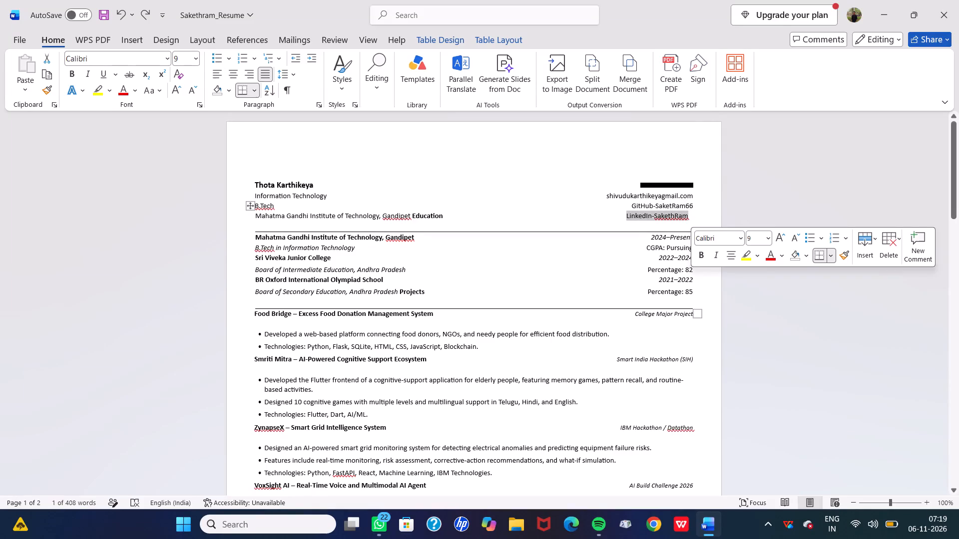
pyautogui.hotkey('ctrl', 'c')
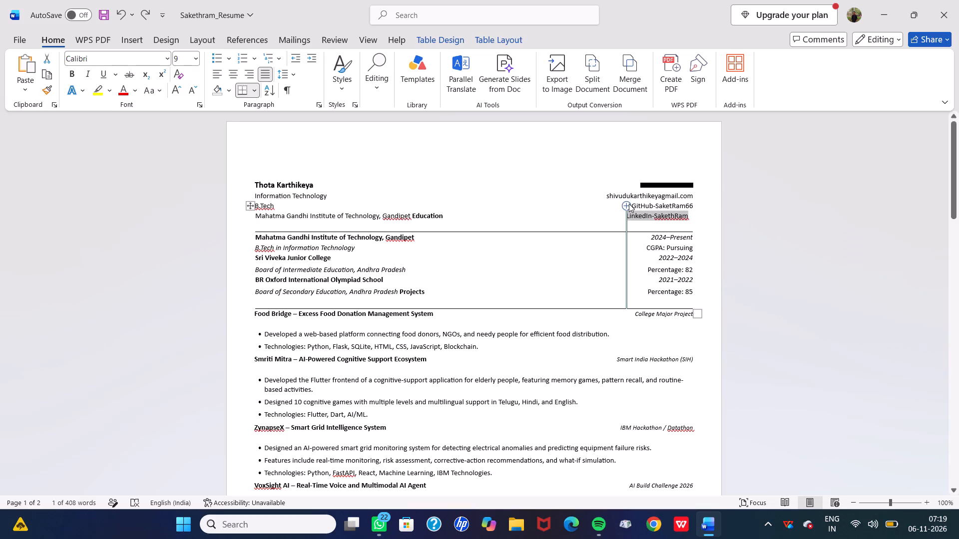
pyautogui.moveTo(632, 205); pyautogui.dragTo(692, 208)
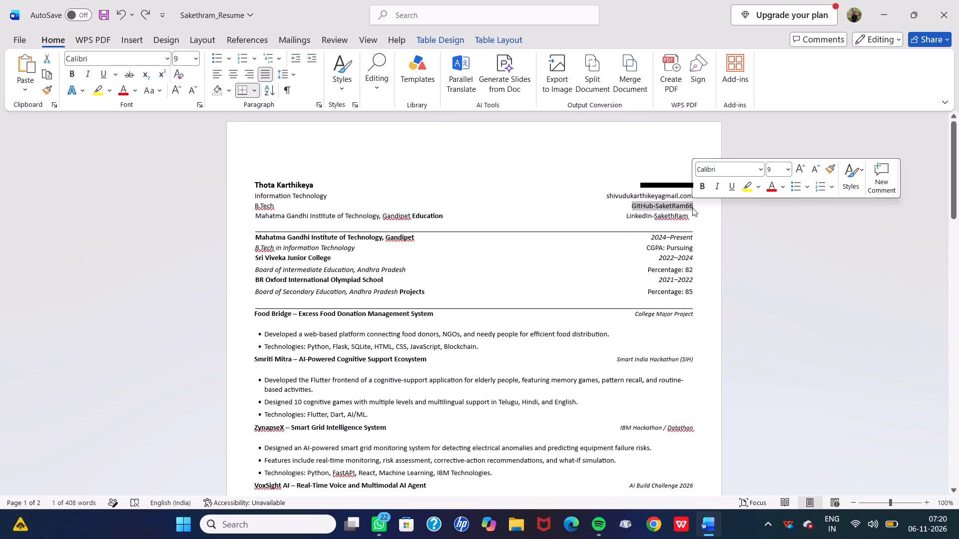
pyautogui.hotkey('ctrl', 'v')
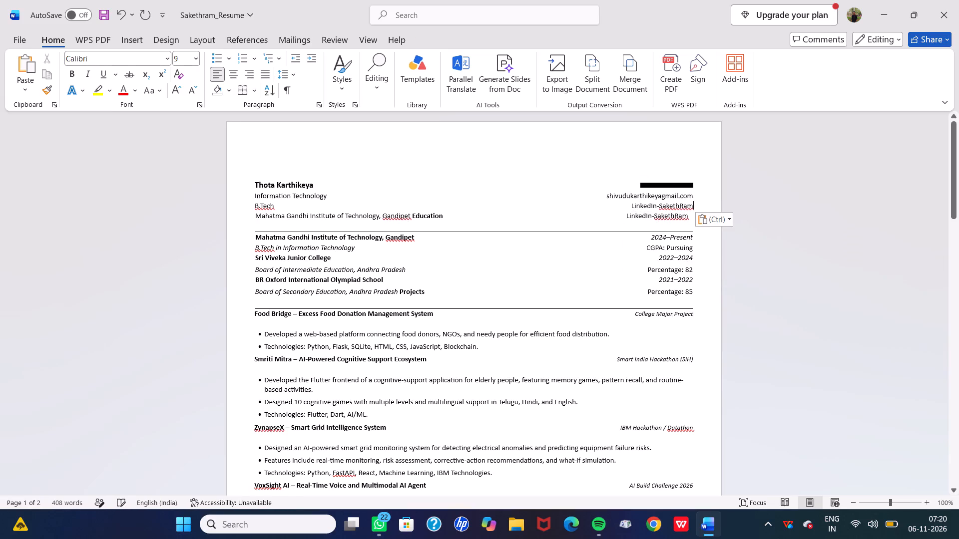
# Clear the duplicate LinkedIn entry from the lower header line, undoing the deletion of its entire table row.
pyautogui.moveTo(687, 216); pyautogui.dragTo(680, 216)
pyautogui.moveTo(680, 216); pyautogui.dragTo(624, 216)
pyautogui.click(624, 216)
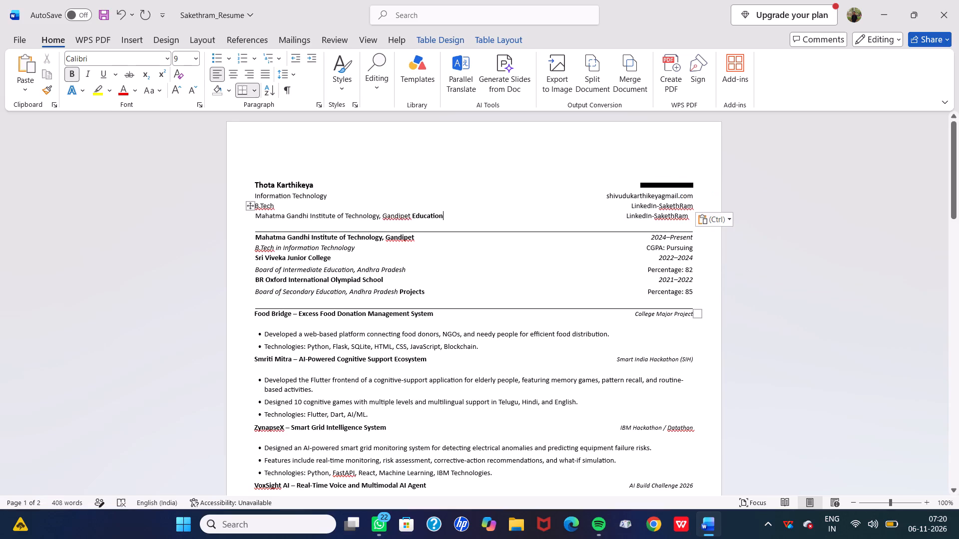
pyautogui.moveTo(627, 216); pyautogui.dragTo(649, 218)
pyautogui.moveTo(649, 218); pyautogui.dragTo(694, 224)
pyautogui.press('BackSpace')
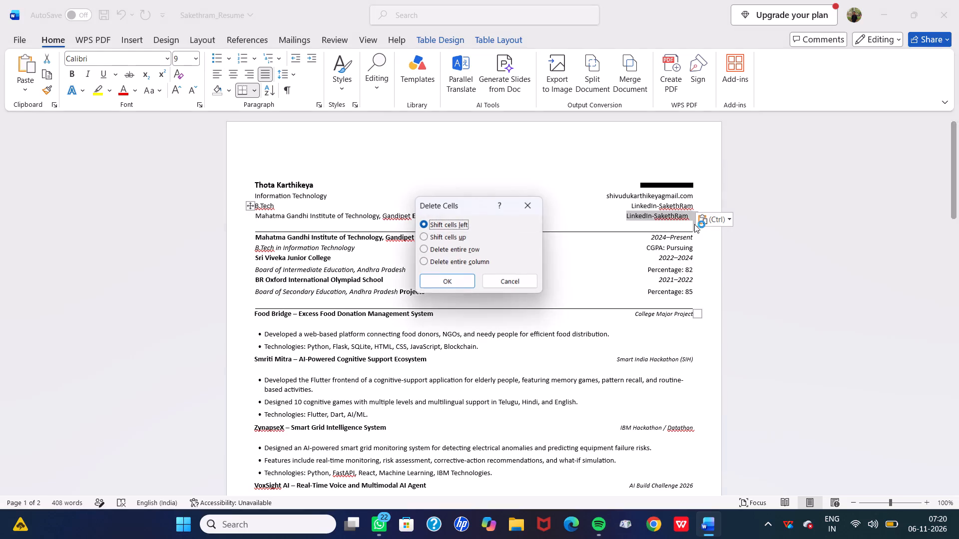
pyautogui.click(426, 251)
pyautogui.click(442, 279)
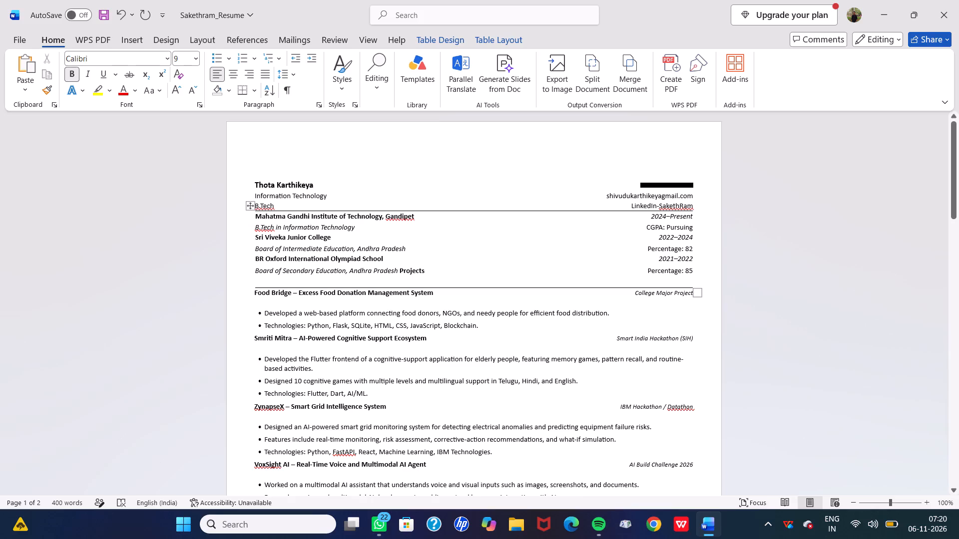
pyautogui.hotkey('ctrl', 'z')
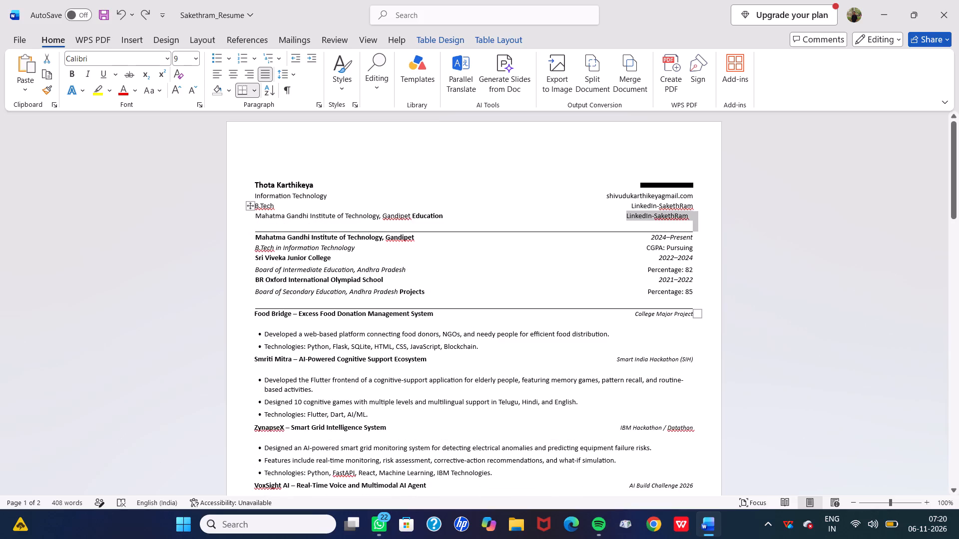
pyautogui.press('Delete')
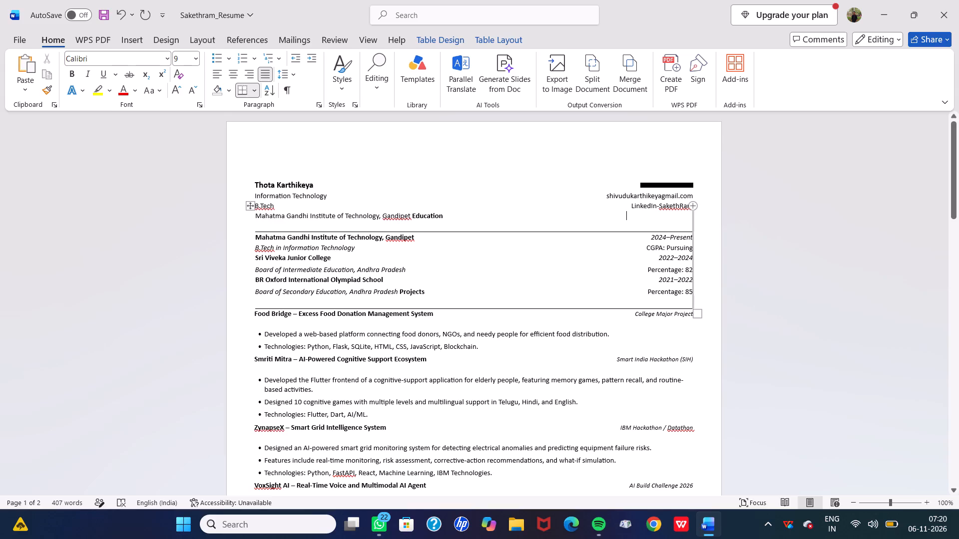
# Replace the profile name in the remaining LinkedIn entry with the candidate's given name from the resume heading.
pyautogui.doubleClick(674, 205)
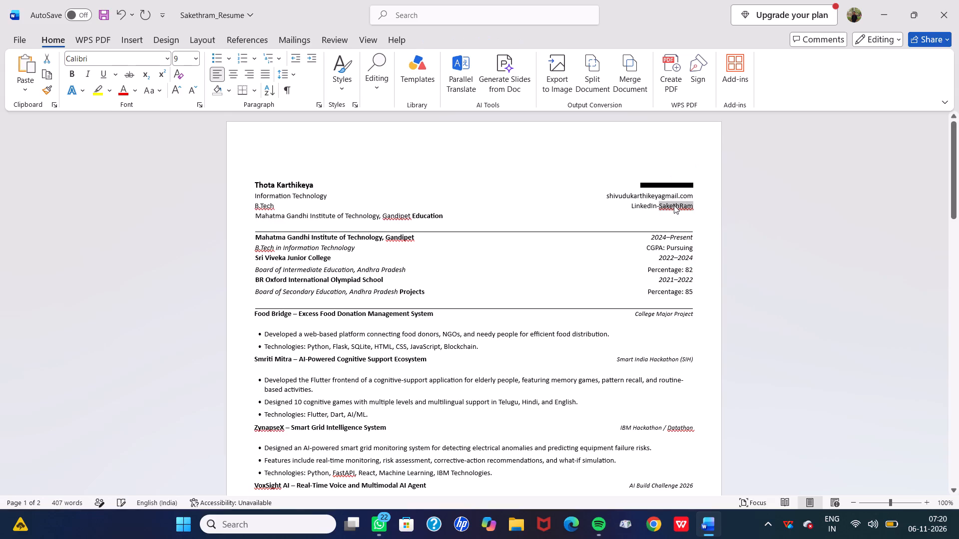
pyautogui.click(674, 205)
pyautogui.click(675, 205)
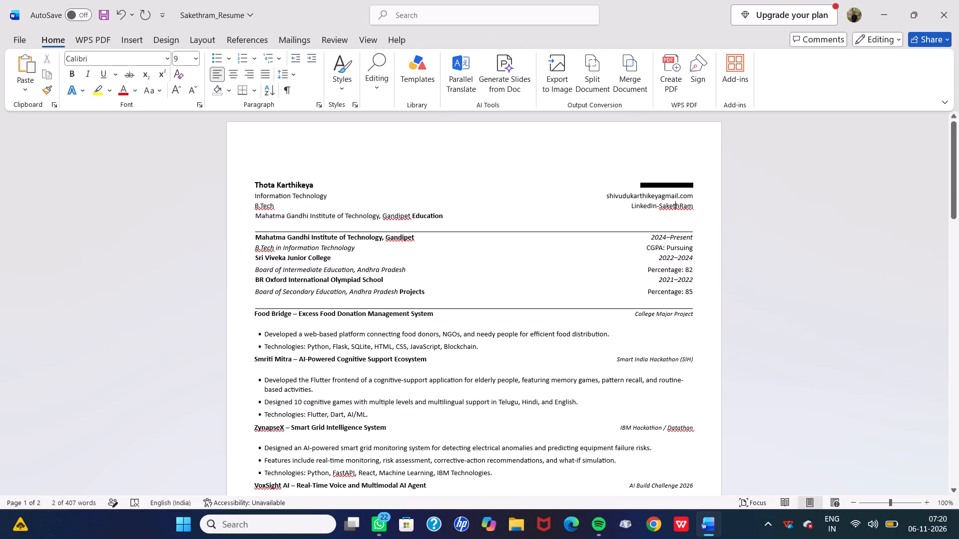
pyautogui.click(675, 205)
pyautogui.doubleClick(675, 205)
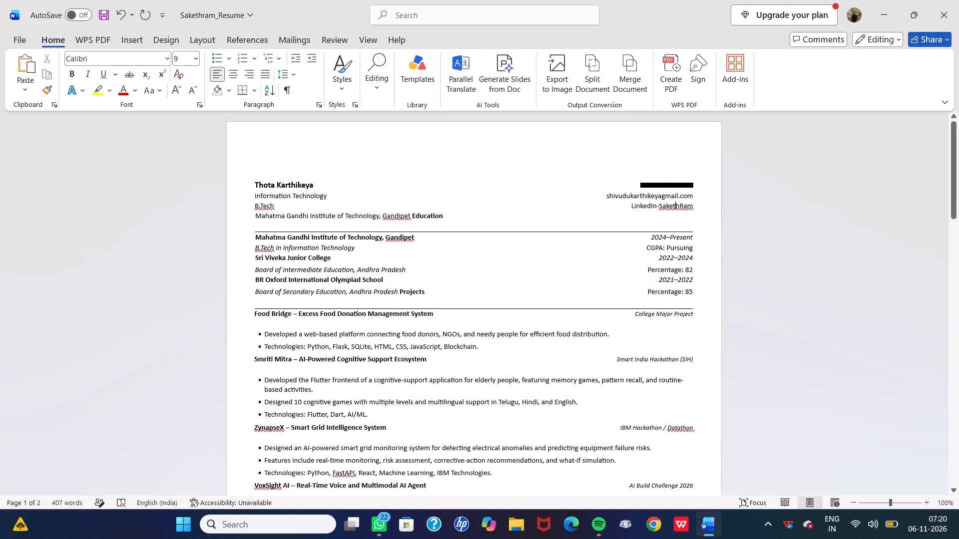
pyautogui.click(675, 205)
pyautogui.click(675, 205)
pyautogui.doubleClick(675, 205)
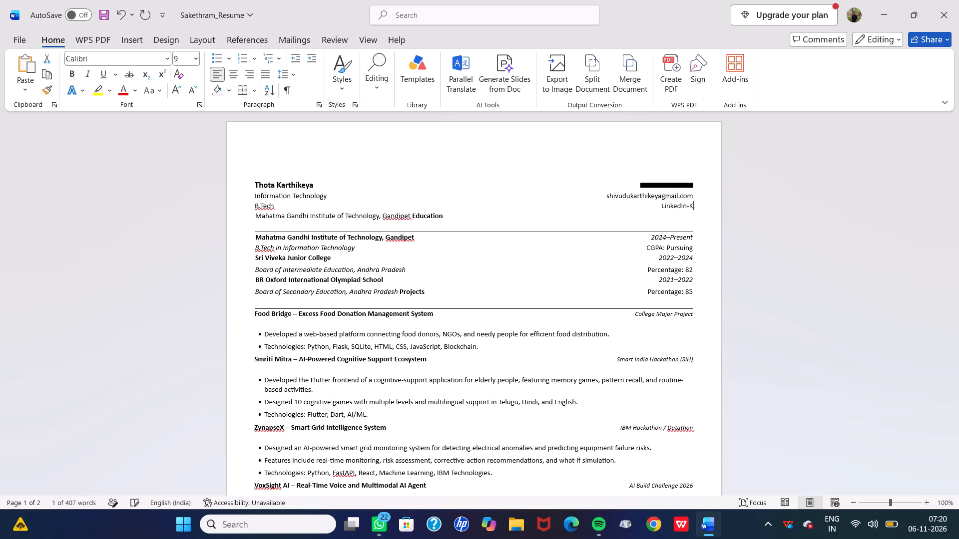
pyautogui.press('a')
pyautogui.press('e')
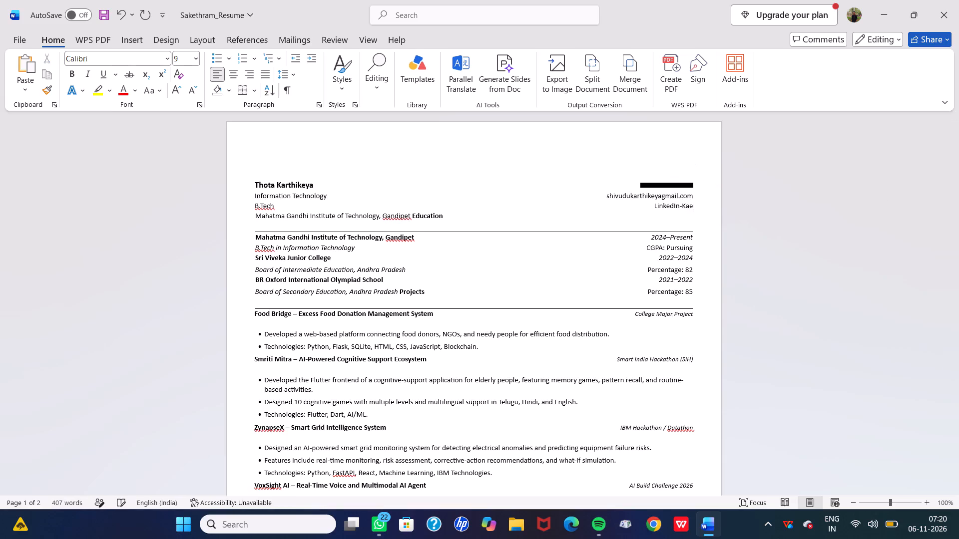
pyautogui.press('BackSpace')
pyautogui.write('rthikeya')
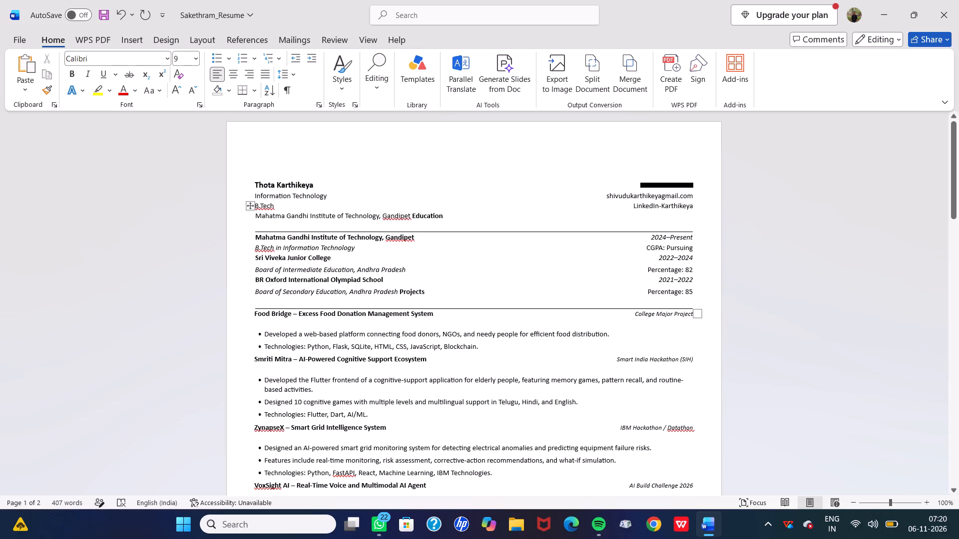
# Change the state in the Board of Intermediate Education line to Telangana.
pyautogui.click(408, 269)
pyautogui.press('BackSpace')
pyautogui.press('BackSpace')
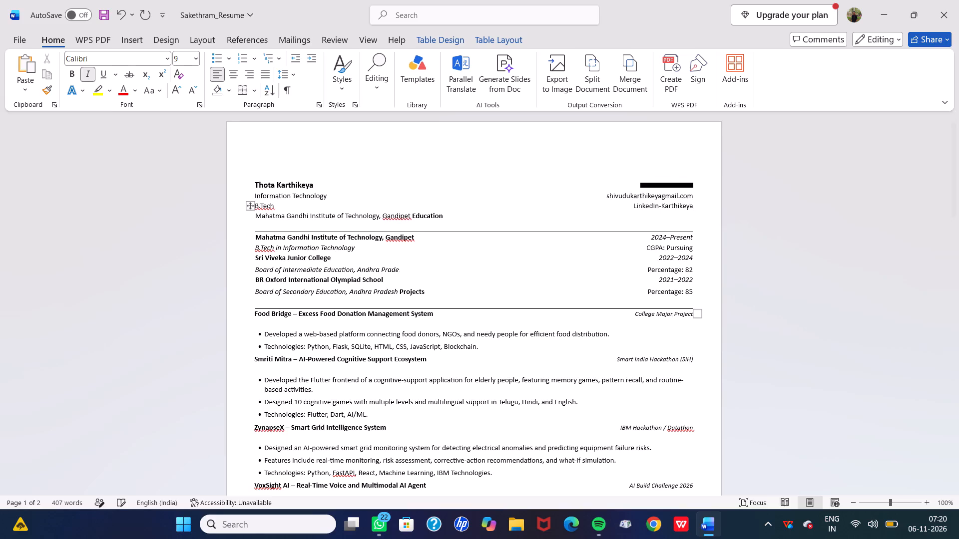
pyautogui.press('BackSpace')
pyautogui.press('BackSpace')
pyautogui.press('BackSpace')
pyautogui.press('BackSpace')
pyautogui.press('BackSpace')
pyautogui.press('BackSpace')
pyautogui.press('BackSpace')
pyautogui.press('BackSpace')
pyautogui.press('BackSpace')
pyautogui.press('BackSpace')
pyautogui.press('BackSpace')
pyautogui.press('BackSpace')
pyautogui.press('e')
pyautogui.write('langana')
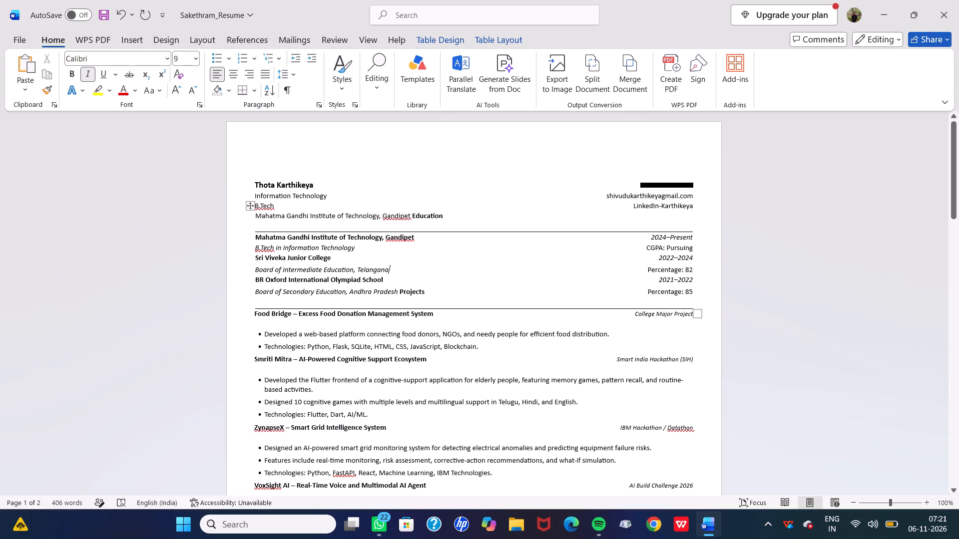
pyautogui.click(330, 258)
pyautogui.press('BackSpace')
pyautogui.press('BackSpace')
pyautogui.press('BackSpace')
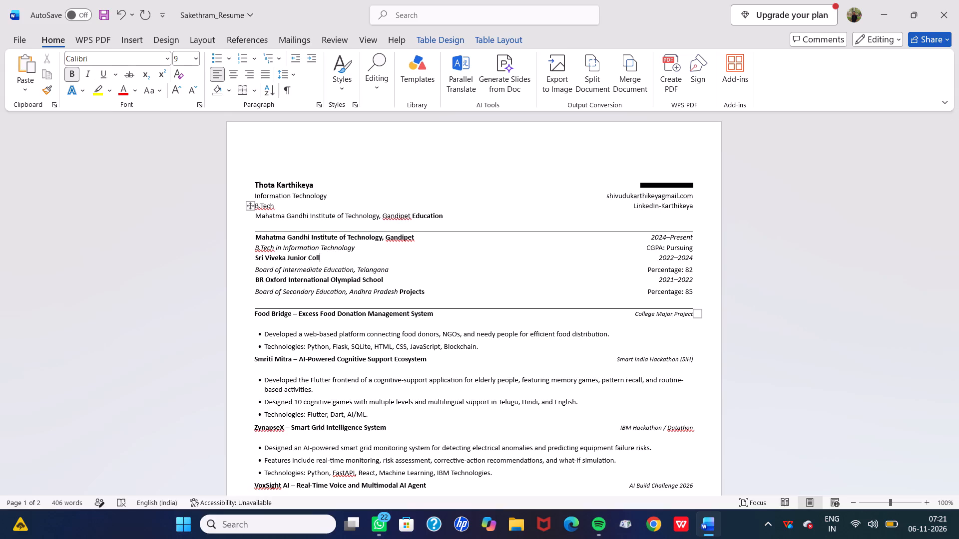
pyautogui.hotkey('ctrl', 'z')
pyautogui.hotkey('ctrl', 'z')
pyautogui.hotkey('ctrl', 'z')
# Rename the junior college in the Education section as Nano Junior College.
pyautogui.press('Left')
pyautogui.press('Left')
pyautogui.press('Left')
pyautogui.press('Left')
pyautogui.press('Left')
pyautogui.press('Left')
pyautogui.press('Left')
pyautogui.press('Left')
pyautogui.press('Left')
pyautogui.press('Left')
pyautogui.press('Left')
pyautogui.press('Left')
pyautogui.press('Left')
pyautogui.press('Left')
pyautogui.press('Left')
pyautogui.press('BackSpace')
pyautogui.press('BackSpace')
pyautogui.press('BackSpace')
pyautogui.press('BackSpace')
pyautogui.press('BackSpace')
pyautogui.press('BackSpace')
pyautogui.press('BackSpace')
pyautogui.press('BackSpace')
pyautogui.press('BackSpace')
pyautogui.press('BackSpace')
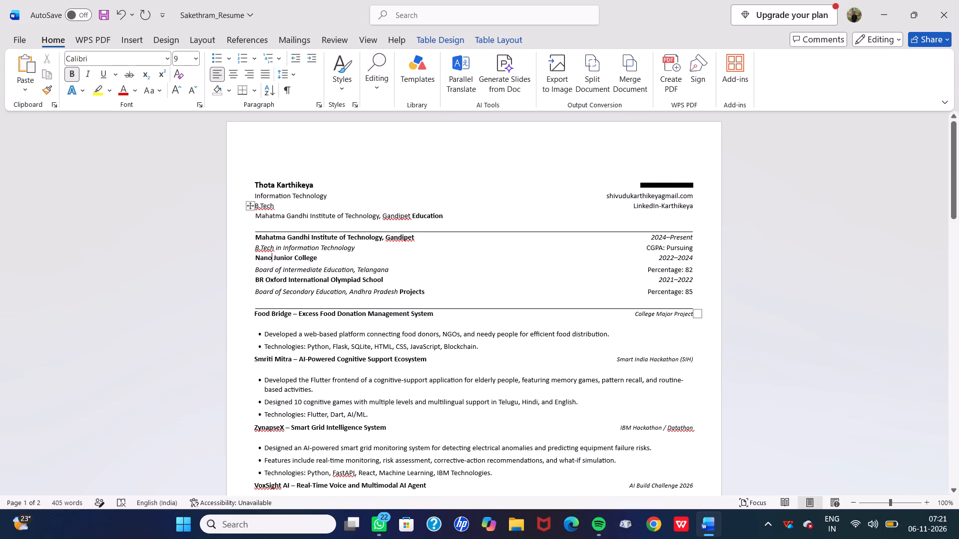
# Set the percentage for the Board of Intermediate Education entry to 92.
pyautogui.click(696, 271)
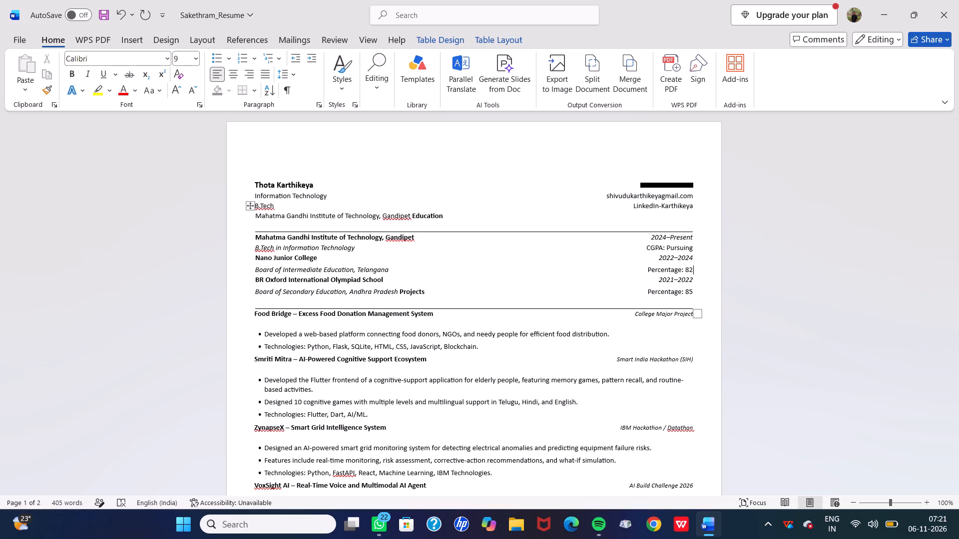
pyautogui.press('BackSpace')
pyautogui.press('BackSpace')
pyautogui.press('BackSpace')
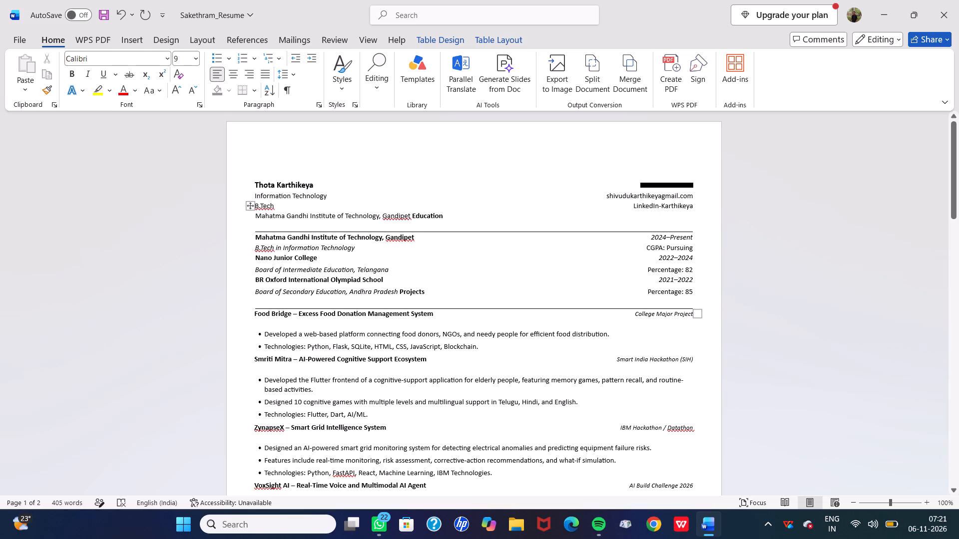
pyautogui.click(689, 270)
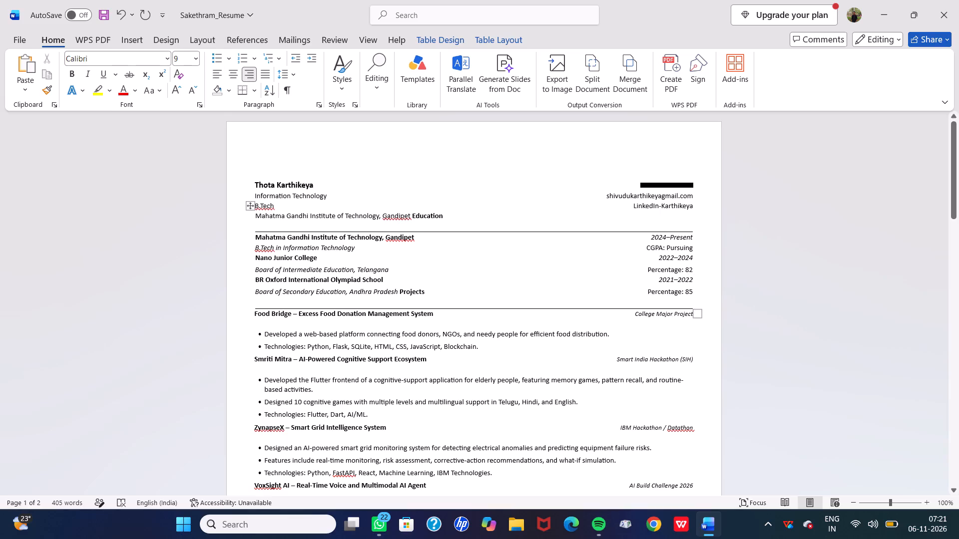
pyautogui.click(685, 269)
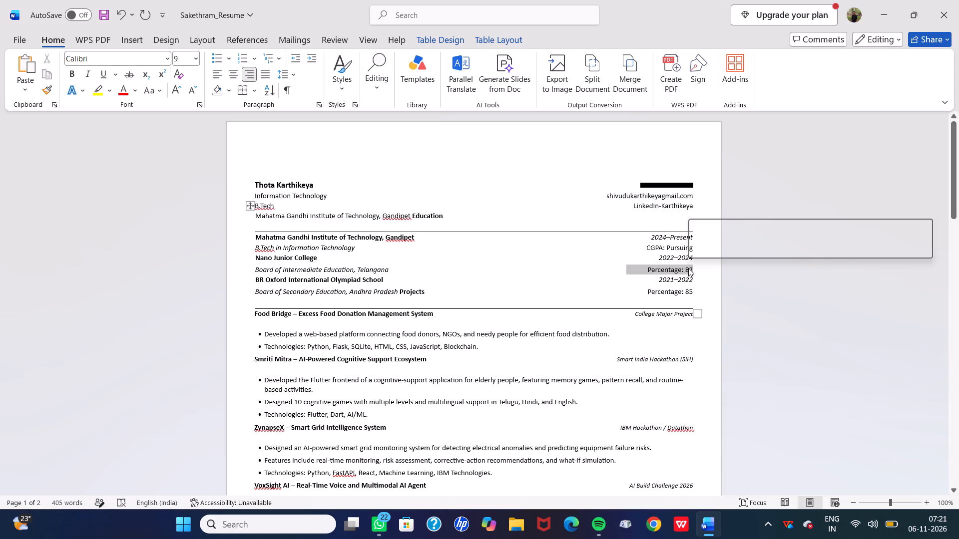
pyautogui.click(690, 269)
pyautogui.press('BackSpace')
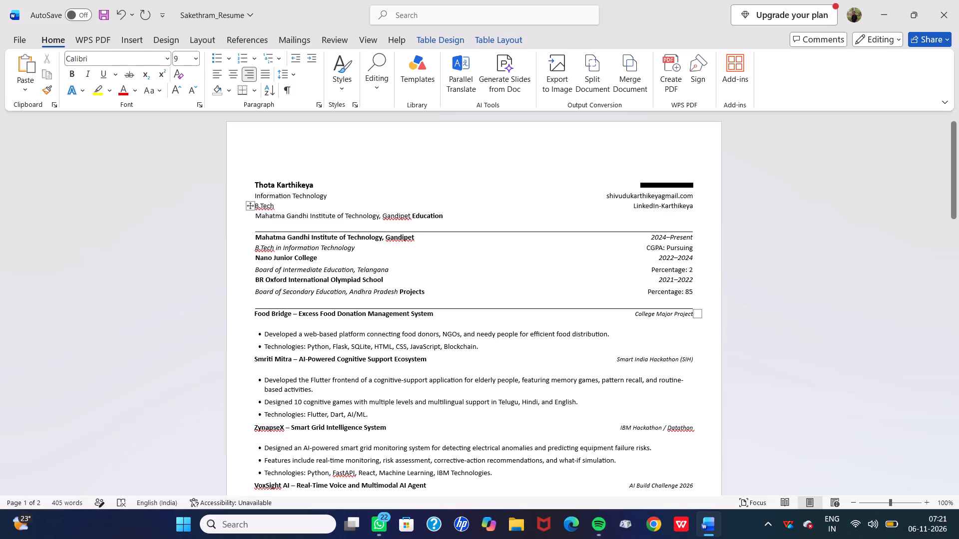
pyautogui.press('9')
# Set the percentage for the Board of Intermediate Education entry to 95.
pyautogui.press('Delete')
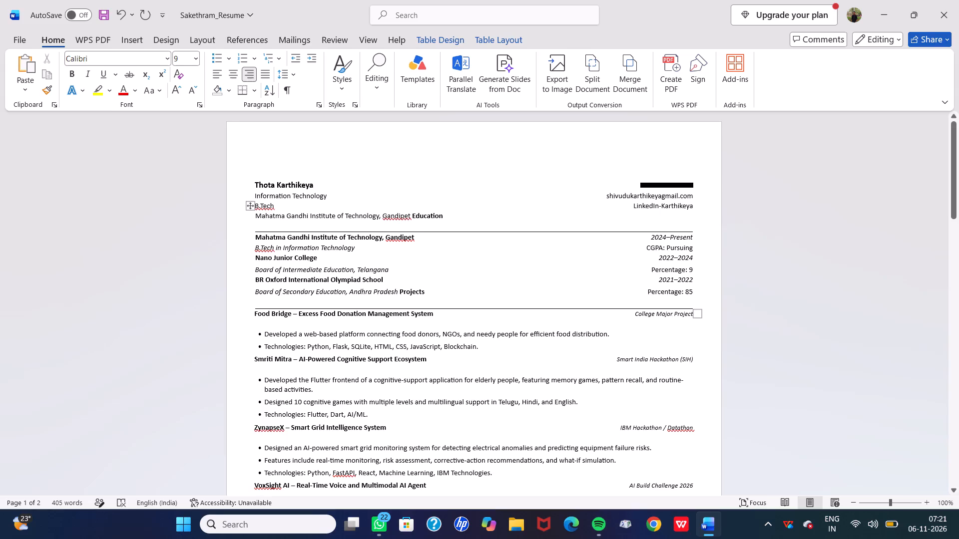
pyautogui.press('5')
# Replace the school name BR Oxford International Olympiad in the Education section with Sri Chaitanya, keeping the word School.
pyautogui.moveTo(387, 278); pyautogui.dragTo(371, 281)
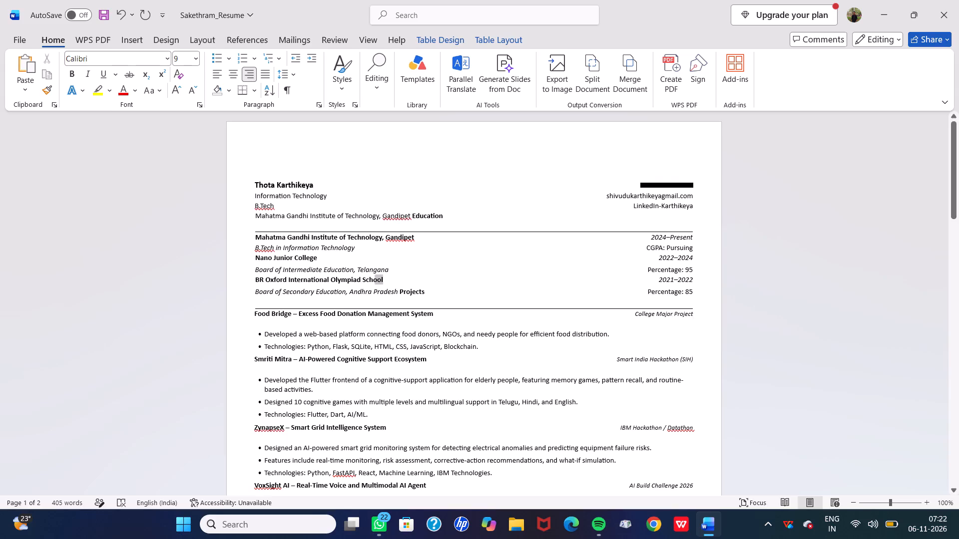
pyautogui.moveTo(371, 281); pyautogui.dragTo(289, 282)
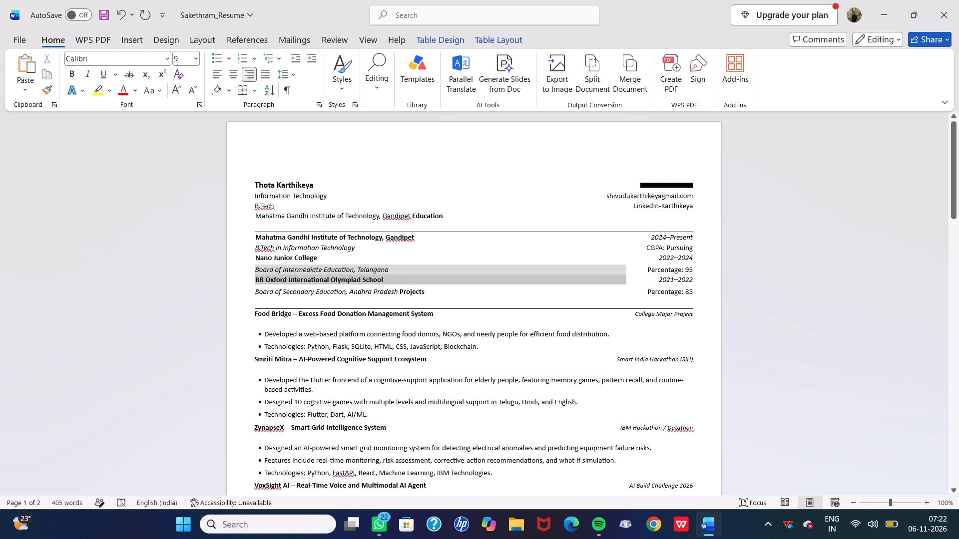
pyautogui.moveTo(289, 282); pyautogui.dragTo(339, 287)
pyautogui.click(360, 280)
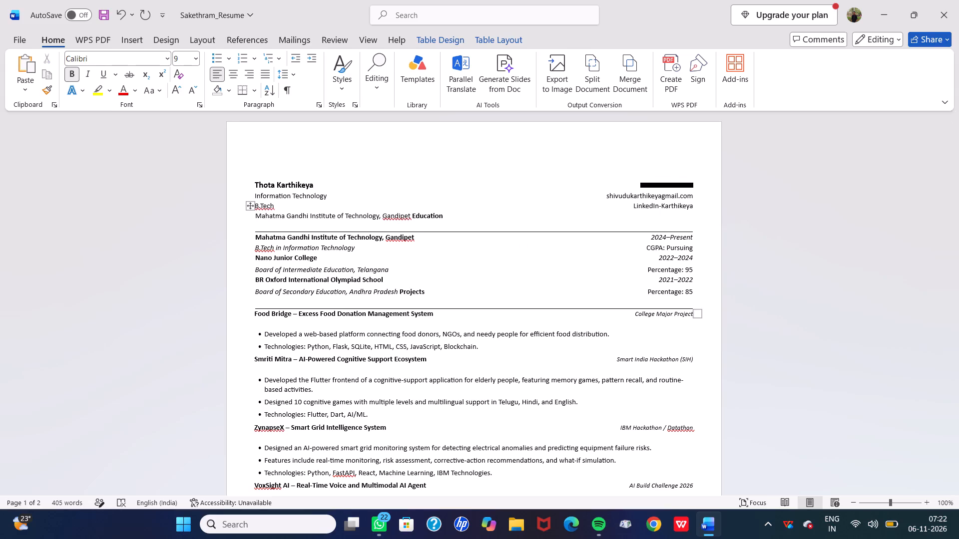
pyautogui.write('ri')
pyautogui.press('space')
pyautogui.press('c')
pyautogui.write('haitanya')
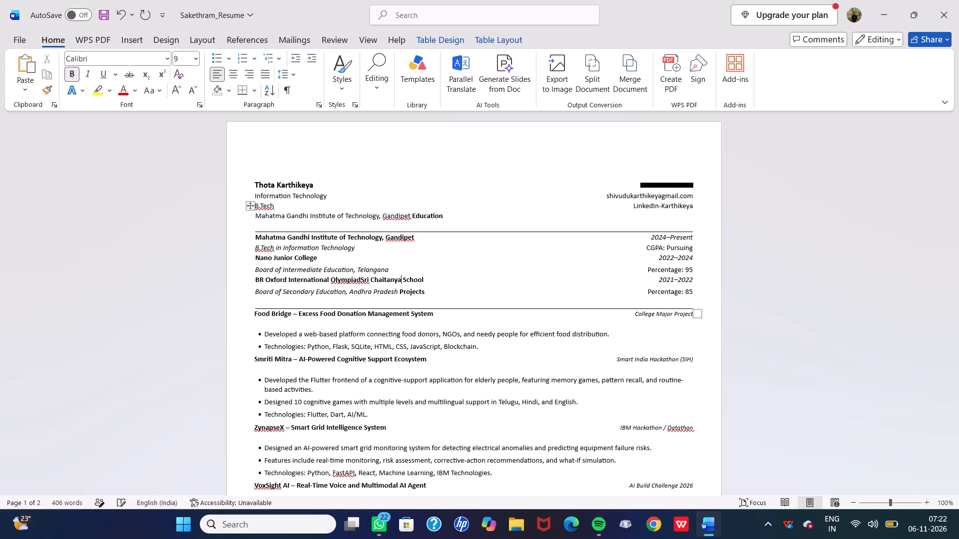
pyautogui.press('Left')
pyautogui.press('Left')
pyautogui.press('Left')
pyautogui.press('Left')
pyautogui.press('Left')
pyautogui.press('Left')
pyautogui.press('Left')
pyautogui.press('Left')
pyautogui.press('Left')
pyautogui.press('Left')
pyautogui.press('Left')
pyautogui.press('Left')
pyautogui.press('Left')
pyautogui.press('BackSpace')
pyautogui.press('BackSpace')
pyautogui.press('BackSpace')
pyautogui.press('BackSpace')
pyautogui.press('BackSpace')
pyautogui.press('BackSpace')
pyautogui.press('BackSpace')
pyautogui.press('BackSpace')
pyautogui.press('BackSpace')
pyautogui.press('BackSpace')
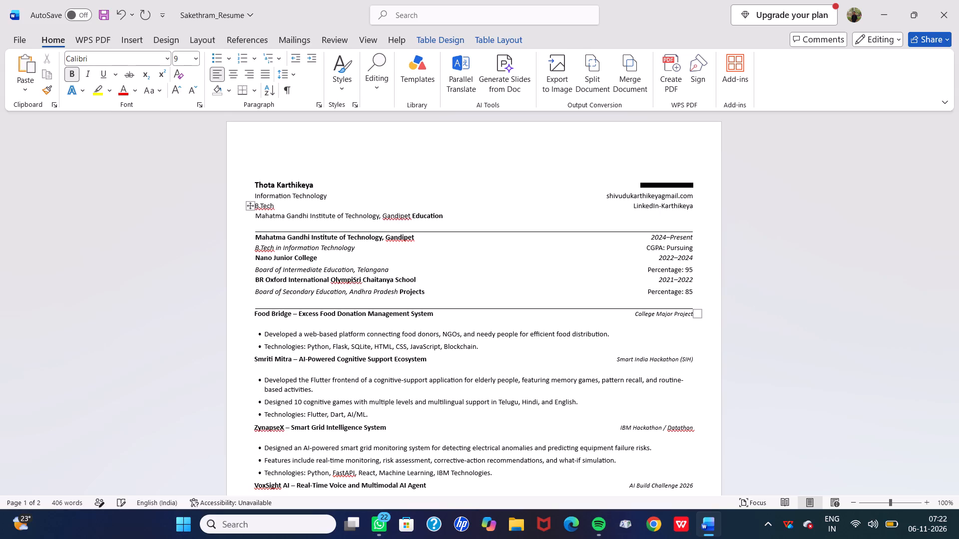
pyautogui.press('BackSpace')
pyautogui.press('BackSpace')
pyautogui.press('BackSpace')
pyautogui.press('BackSpace')
pyautogui.press('BackSpace')
pyautogui.press('BackSpace')
pyautogui.press('BackSpace')
pyautogui.press('BackSpace')
pyautogui.press('BackSpace')
pyautogui.press('BackSpace')
pyautogui.press('BackSpace')
pyautogui.press('BackSpace')
pyautogui.press('BackSpace')
pyautogui.press('BackSpace')
pyautogui.press('BackSpace')
pyautogui.press('BackSpace')
pyautogui.press('BackSpace')
pyautogui.press('BackSpace')
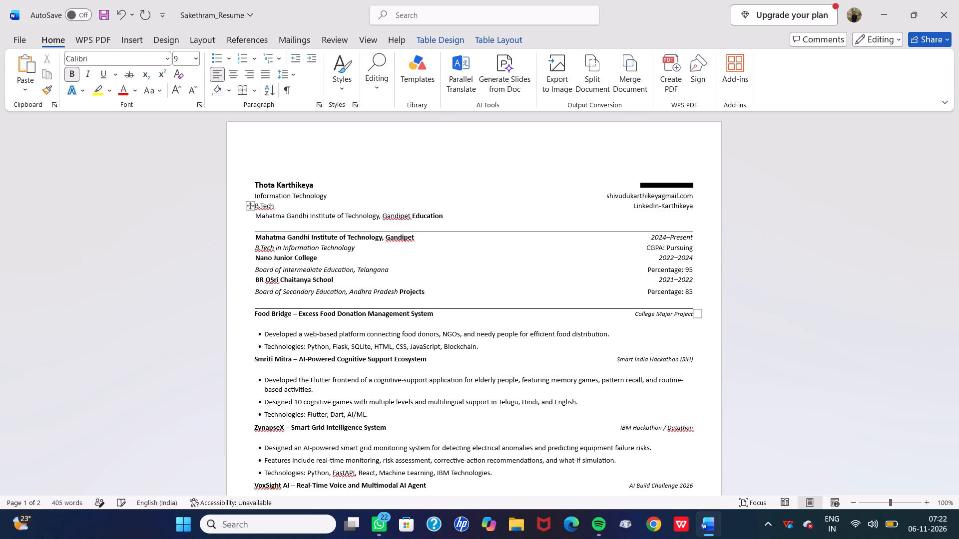
pyautogui.press('BackSpace')
pyautogui.press('BackSpace')
pyautogui.press('BackSpace')
pyautogui.press('BackSpace')
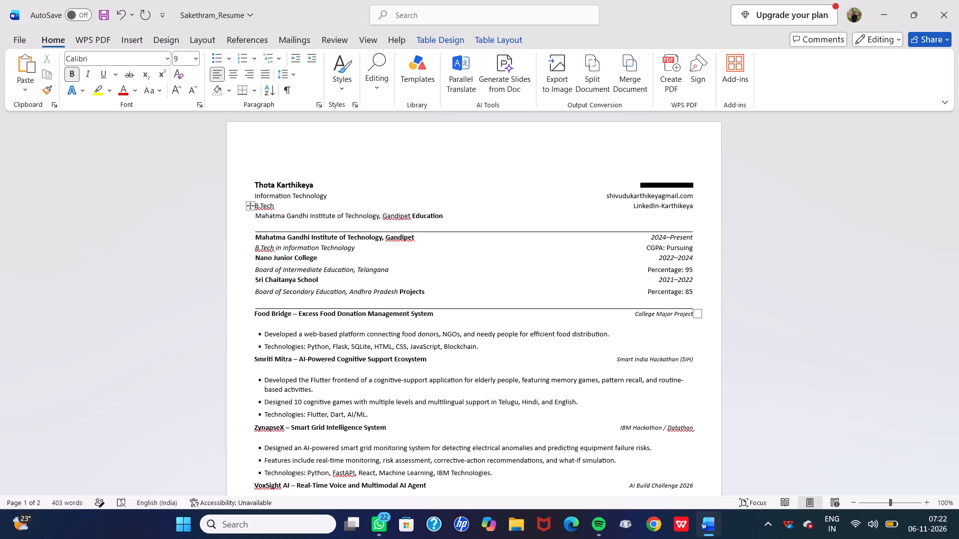
# Insert the word "public" before School in the Sri Chaitanya School name.
pyautogui.press('Right')
pyautogui.press('Right')
pyautogui.press('Right')
pyautogui.press('Right')
pyautogui.press('Right')
pyautogui.press('Right')
pyautogui.press('Right')
pyautogui.press('Right')
pyautogui.press('Right')
pyautogui.press('Right')
pyautogui.press('Right')
pyautogui.press('Right')
pyautogui.press('Right')
pyautogui.press('Right')
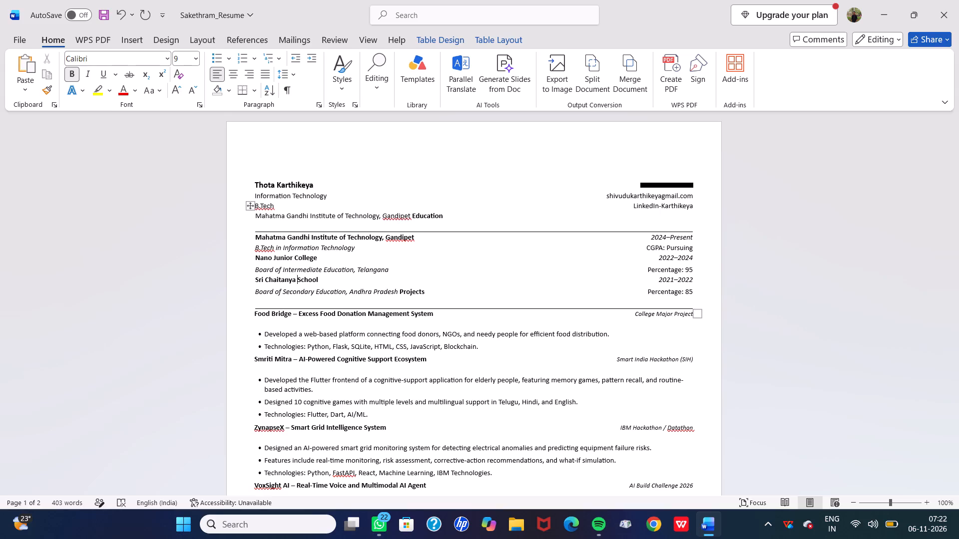
pyautogui.write('public')
pyautogui.press('space')
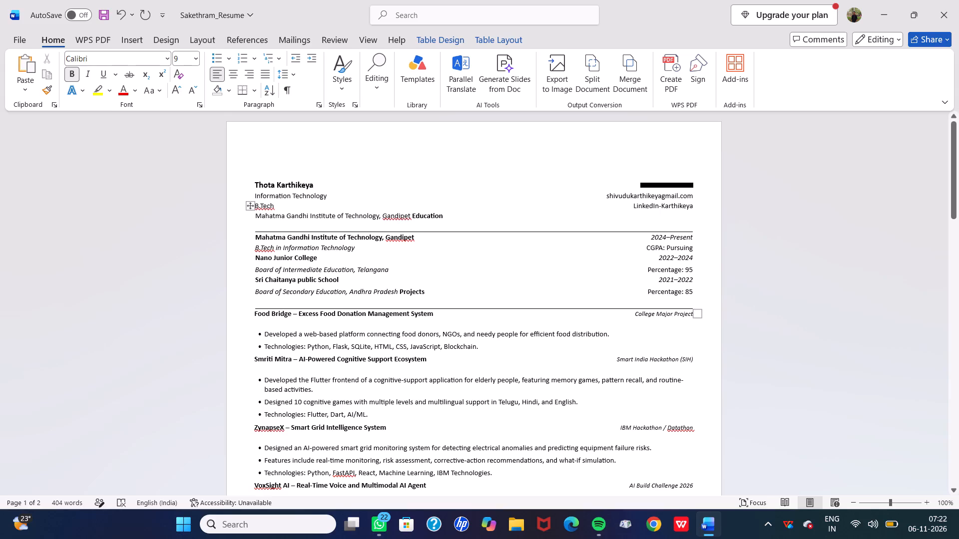
# Replace the state in the Board of Secondary Education line with "Telanagana".
pyautogui.click(397, 293)
pyautogui.press('Right')
pyautogui.press('BackSpace')
pyautogui.press('BackSpace')
pyautogui.press('BackSpace')
pyautogui.press('BackSpace')
pyautogui.press('BackSpace')
pyautogui.press('BackSpace')
pyautogui.press('BackSpace')
pyautogui.press('BackSpace')
pyautogui.press('BackSpace')
pyautogui.press('BackSpace')
pyautogui.press('BackSpace')
pyautogui.press('BackSpace')
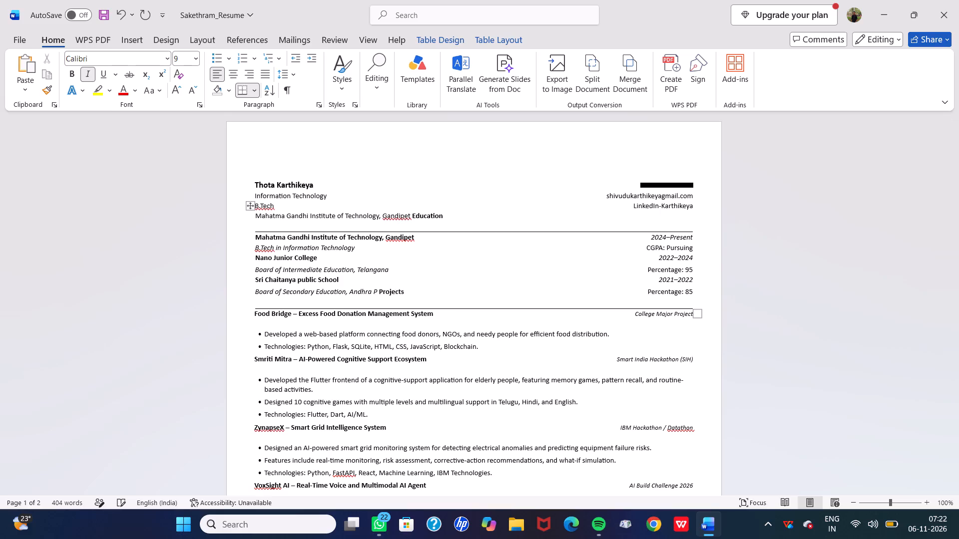
pyautogui.press('BackSpace')
pyautogui.press('BackSpace')
pyautogui.press('BackSpace')
pyautogui.write('elanagana')
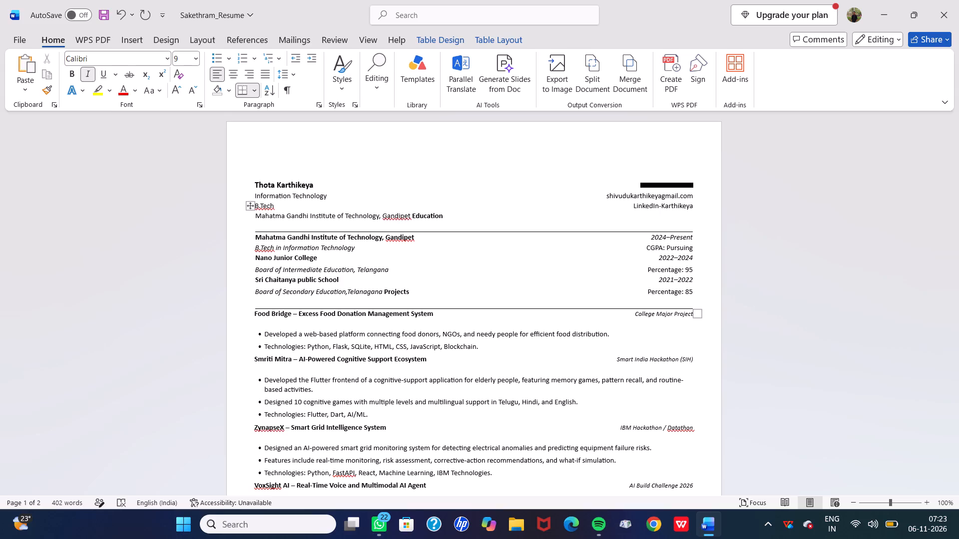
# Delete the bold word Projects from the end of the Board of Secondary Education line.
pyautogui.press('Delete')
pyautogui.press('Delete')
pyautogui.press('Delete')
pyautogui.press('Delete')
pyautogui.press('Delete')
pyautogui.press('Delete')
pyautogui.press('Delete')
pyautogui.press('Delete')
pyautogui.press('Delete')
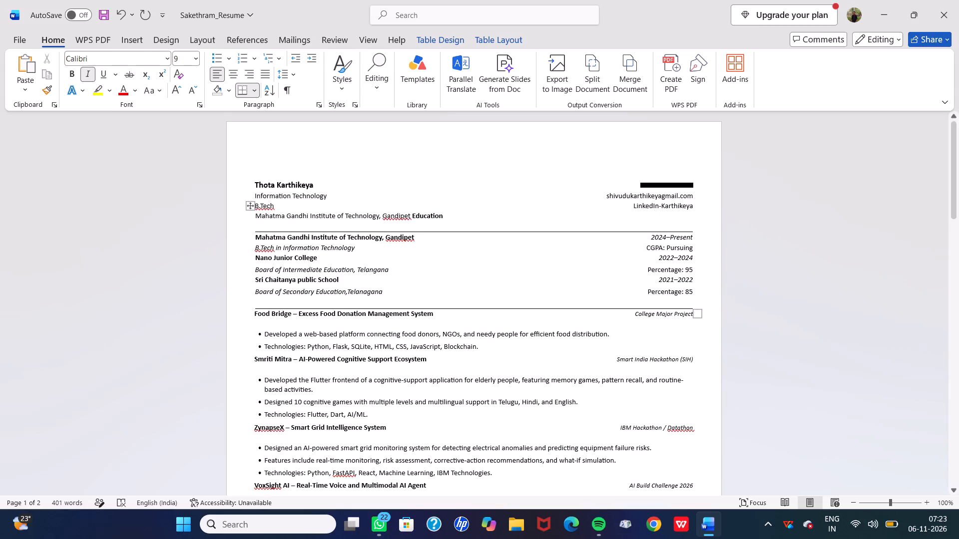
# Set the percentage for the Board of Secondary Education entry to 92.
pyautogui.click(689, 291)
pyautogui.press('BackSpace')
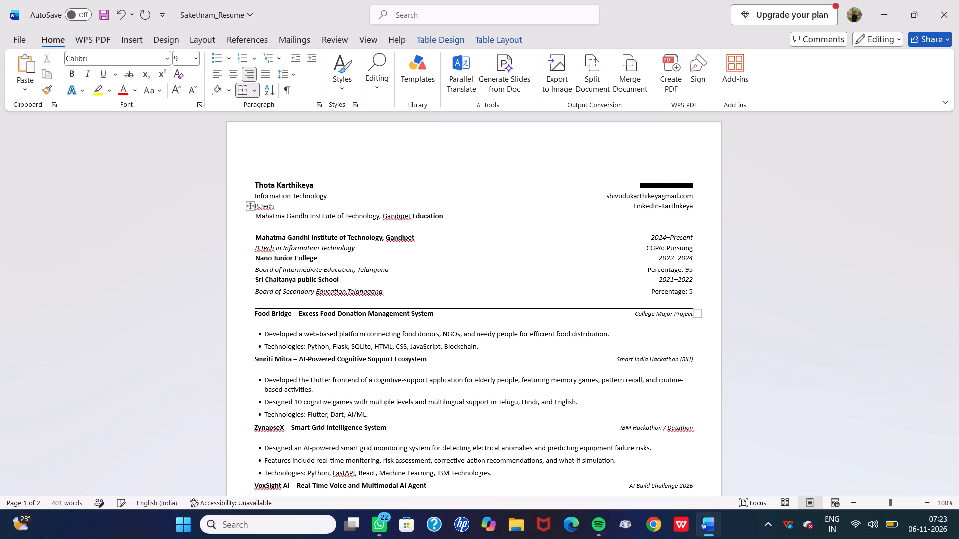
pyautogui.press('9')
pyautogui.press('Right')
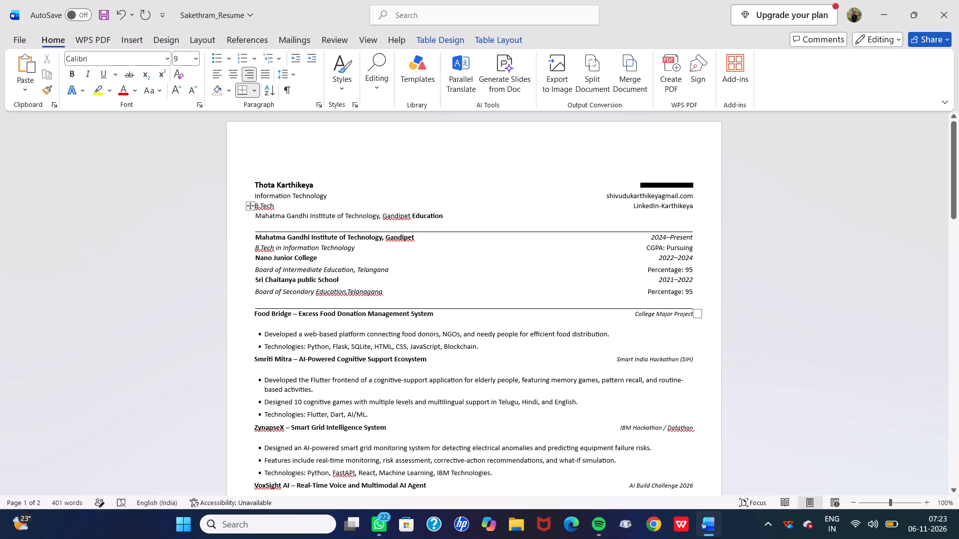
pyautogui.click(696, 291)
pyautogui.press('BackSpace')
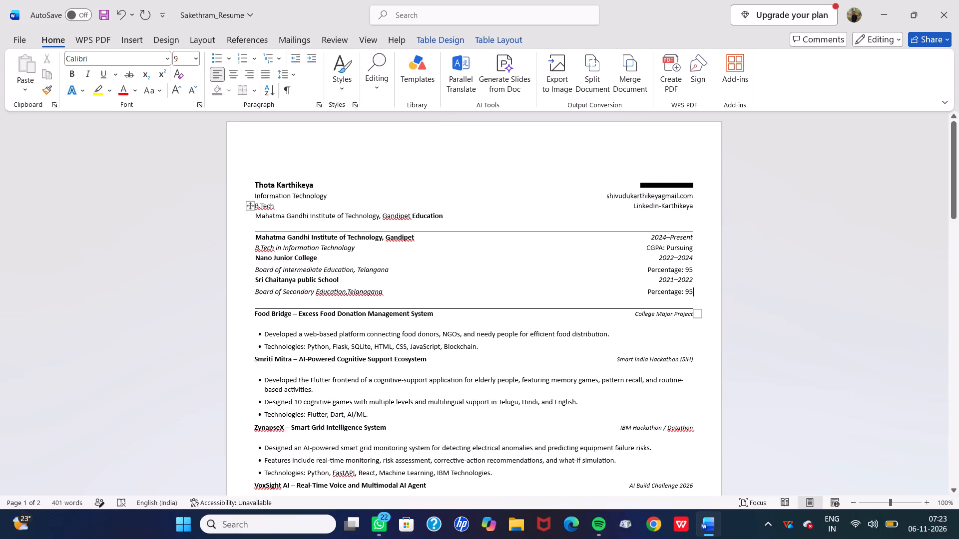
pyautogui.press('BackSpace')
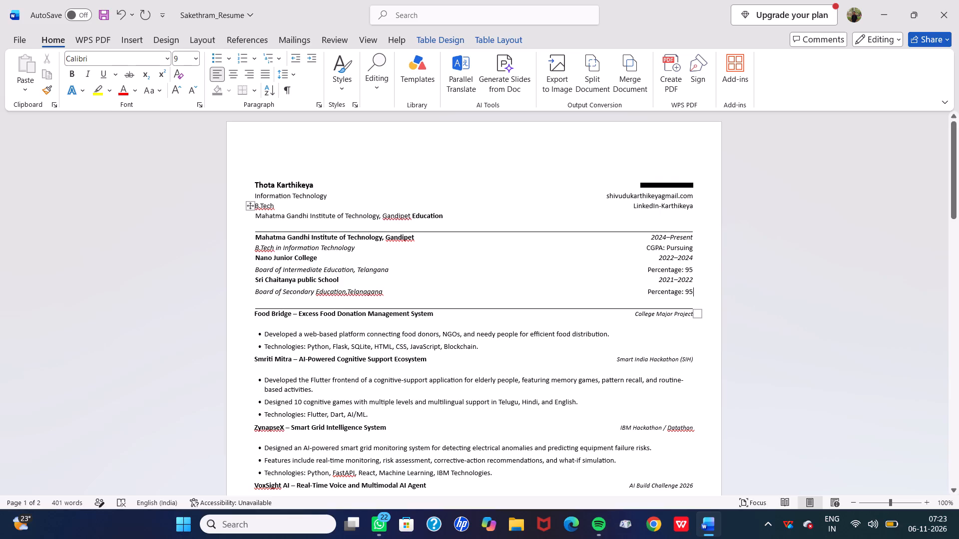
pyautogui.click(689, 292)
pyautogui.press('Delete')
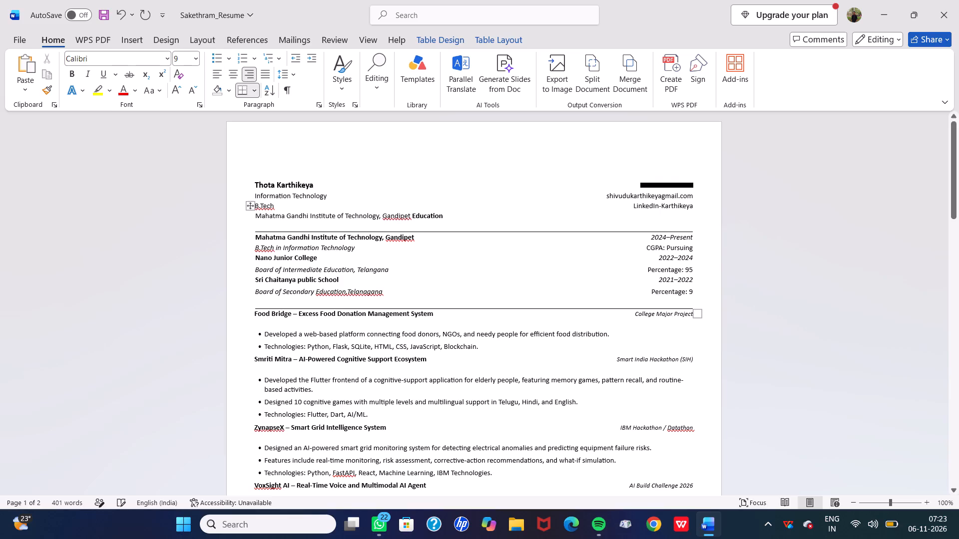
pyautogui.press('2')
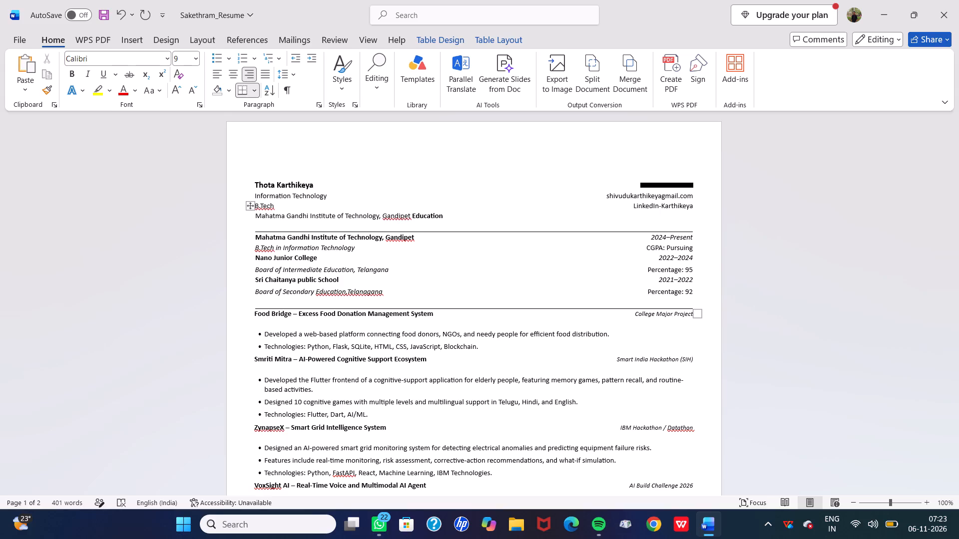
# Add the location ",Nallakunta" after the Sri Chaitanya public School name.
pyautogui.click(343, 281)
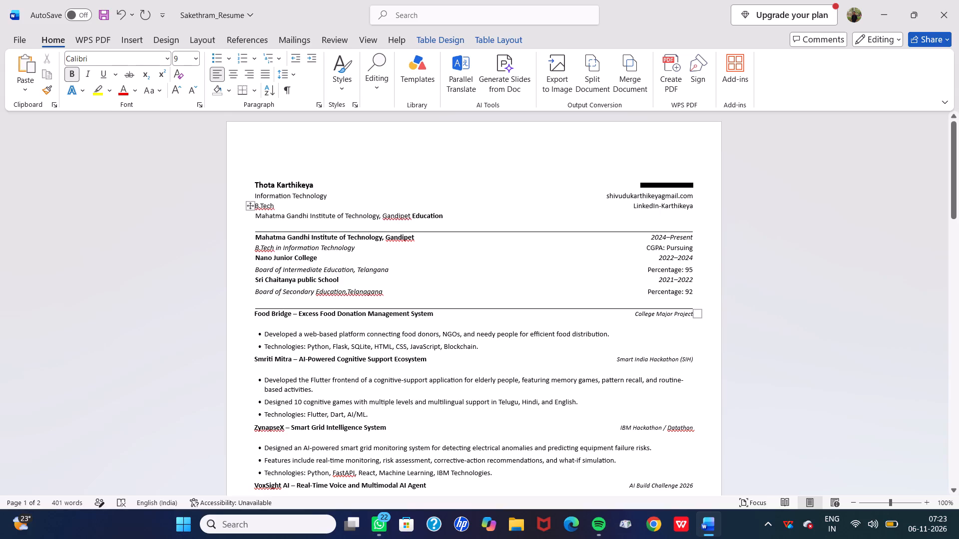
pyautogui.press(',')
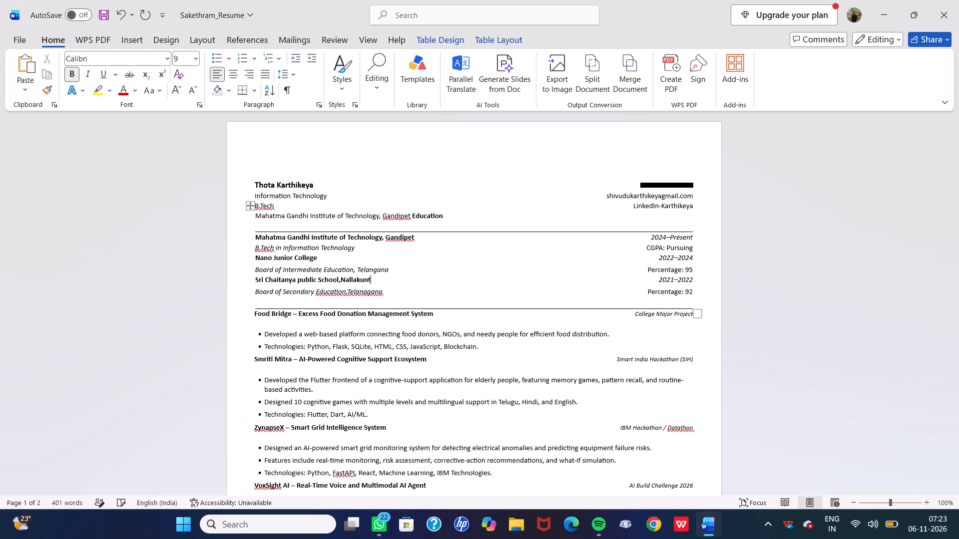
# Add the location ",Narayanaguda" after the Nano Junior College name.
pyautogui.click(314, 258)
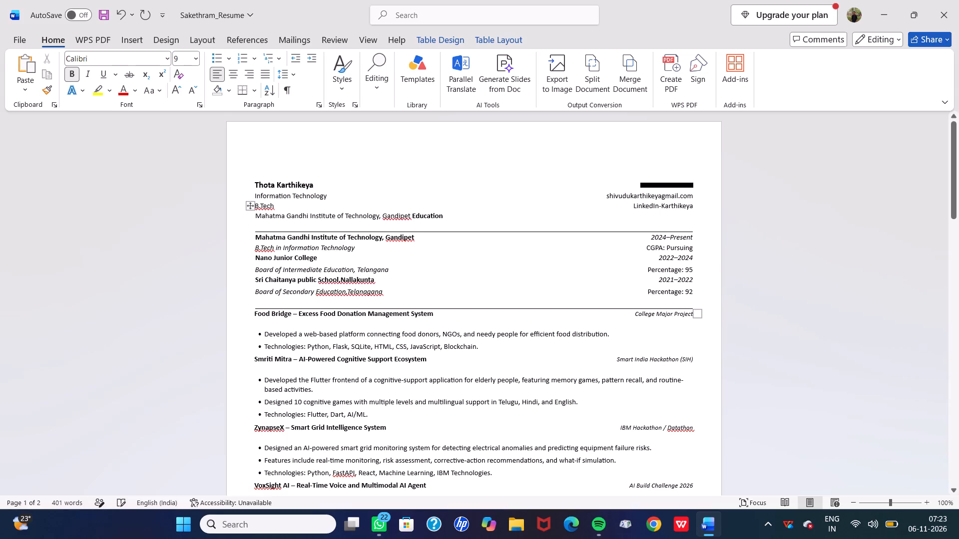
pyautogui.press('Right')
pyautogui.press(',')
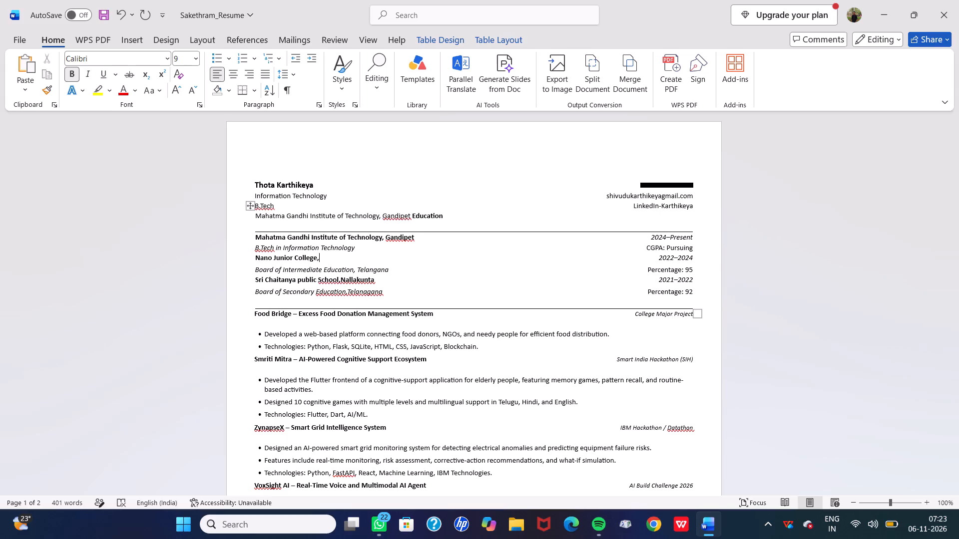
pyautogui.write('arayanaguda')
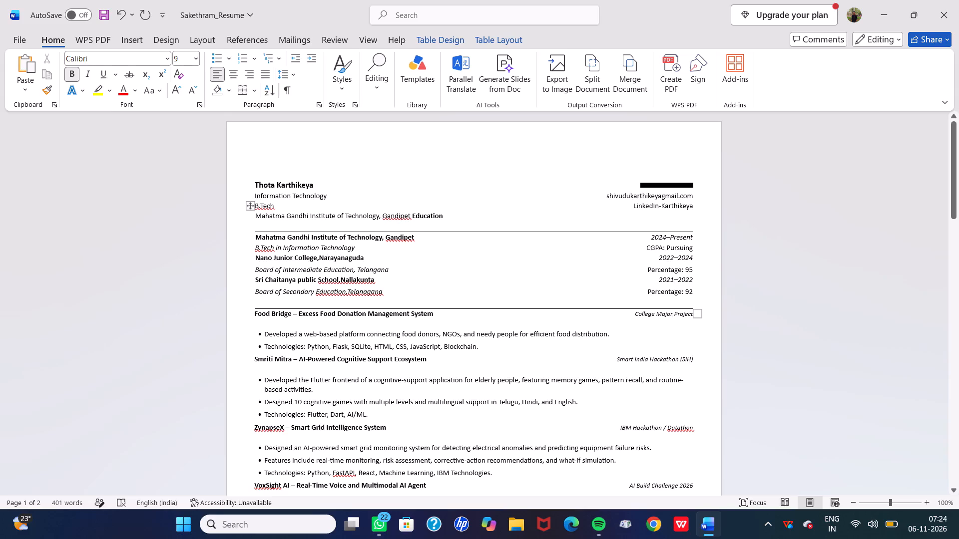
# Copy the whole Food Bridge project entry, from its title through its Technologies bullet.
pyautogui.scroll(-2, 472, 373)
pyautogui.scroll(1, 472, 373)
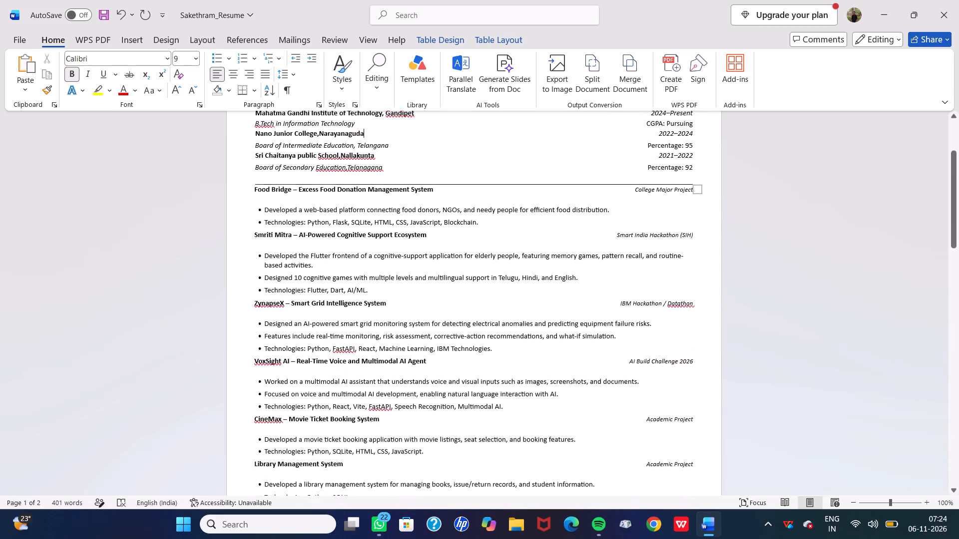
pyautogui.scroll(1, 472, 373)
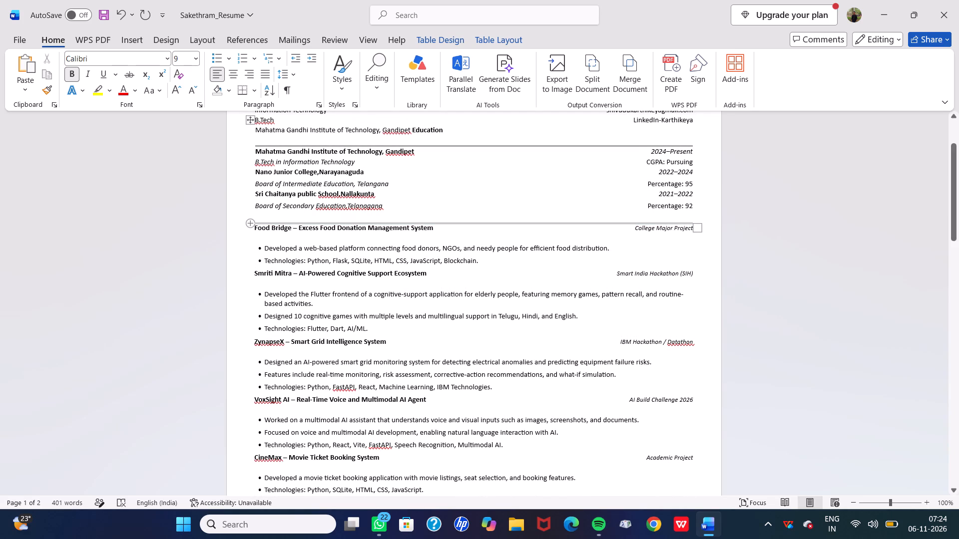
pyautogui.moveTo(258, 228); pyautogui.dragTo(282, 240)
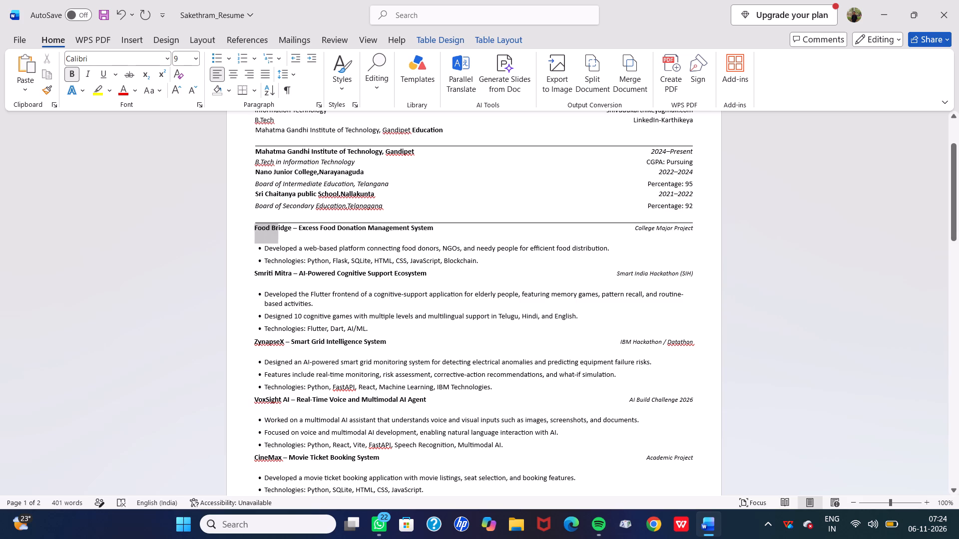
pyautogui.moveTo(282, 240); pyautogui.dragTo(473, 262)
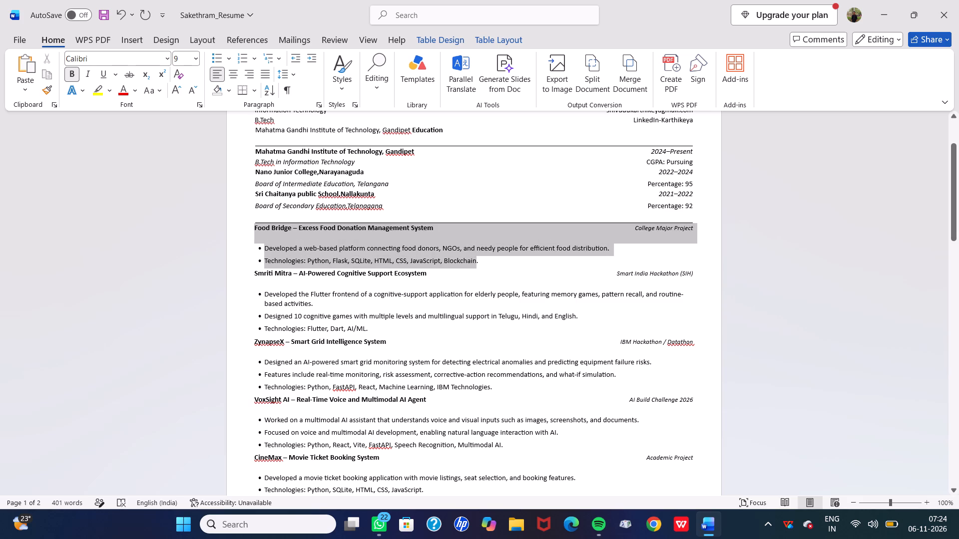
pyautogui.moveTo(473, 262); pyautogui.dragTo(480, 263)
pyautogui.hotkey('ctrl', 'c')
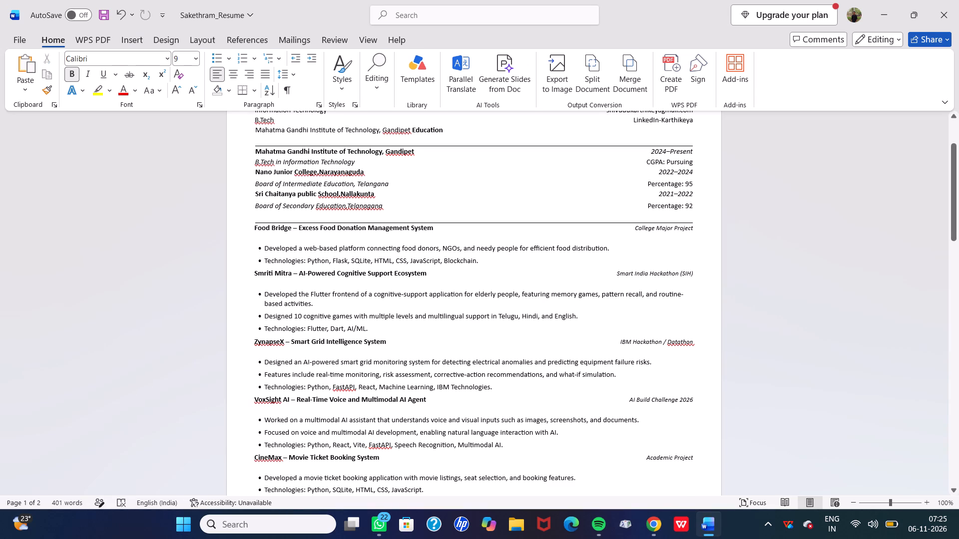
pyautogui.moveTo(263, 248); pyautogui.dragTo(386, 243)
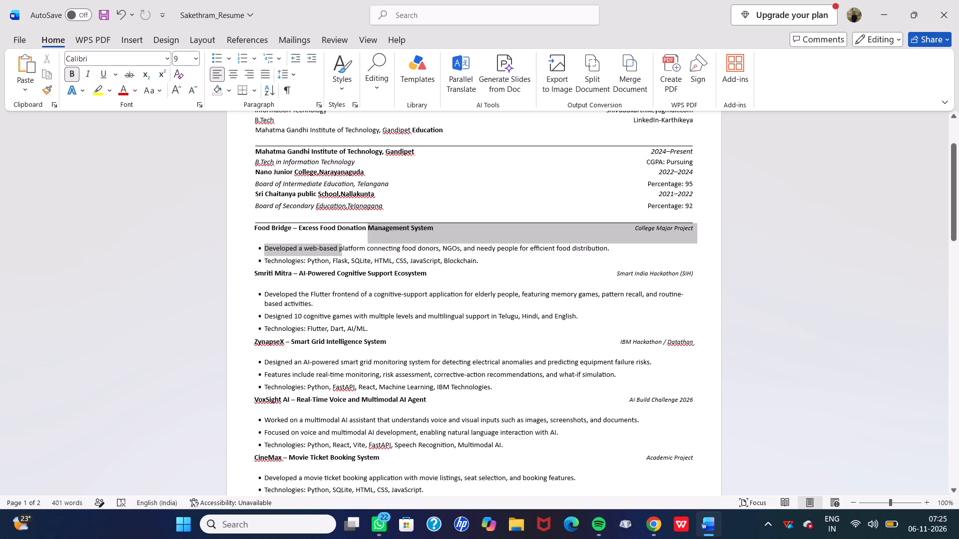
pyautogui.moveTo(386, 243); pyautogui.dragTo(457, 257)
pyautogui.hotkey('ctrl', 'v')
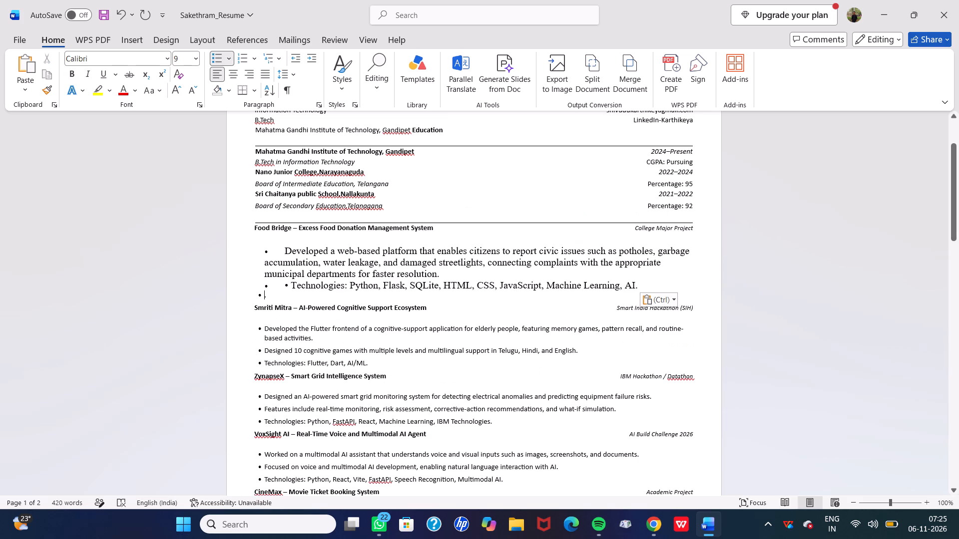
# Delete the leftover period and its bullet below the new Technologies line of the first project.
pyautogui.click(318, 329)
pyautogui.click(266, 296)
pyautogui.press('BackSpace')
pyautogui.press('BackSpace')
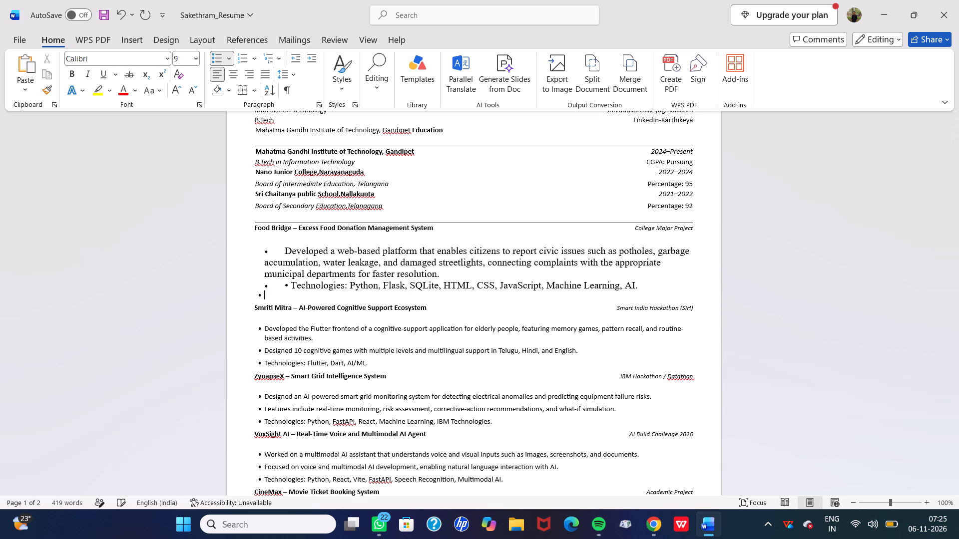
pyautogui.press('BackSpace')
pyautogui.press('BackSpace')
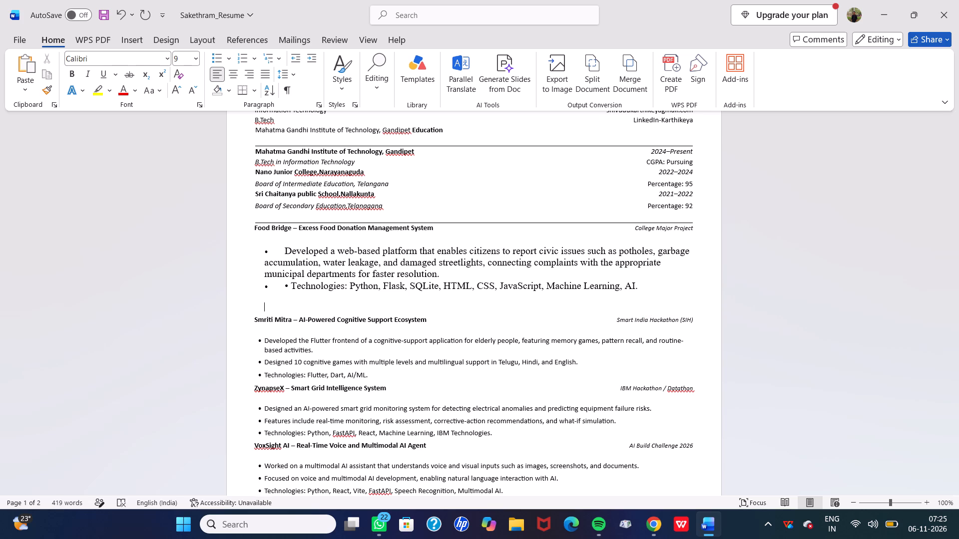
pyautogui.press('BackSpace')
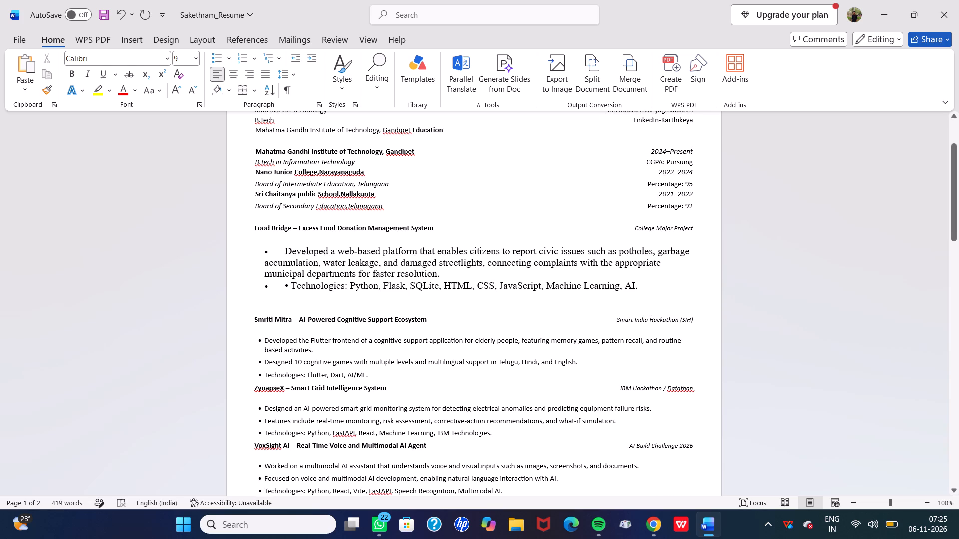
# Remove the bullets from the first project's Technologies line and from its civic issue description.
pyautogui.click(288, 284)
pyautogui.press('BackSpace')
pyautogui.press('BackSpace')
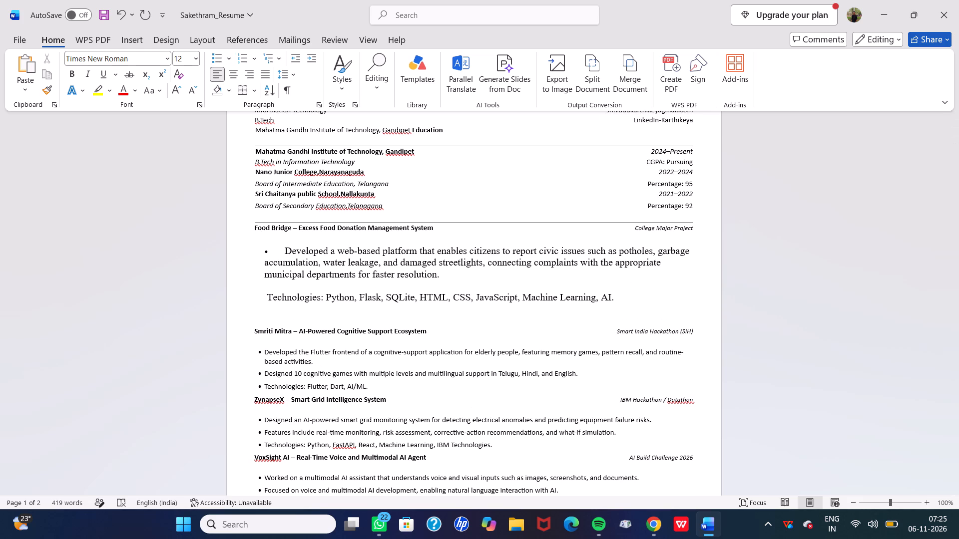
pyautogui.press('space')
pyautogui.press('BackSpace')
pyautogui.press('BackSpace')
pyautogui.press('Return')
pyautogui.press('BackSpace')
pyautogui.press('BackSpace')
pyautogui.press('BackSpace')
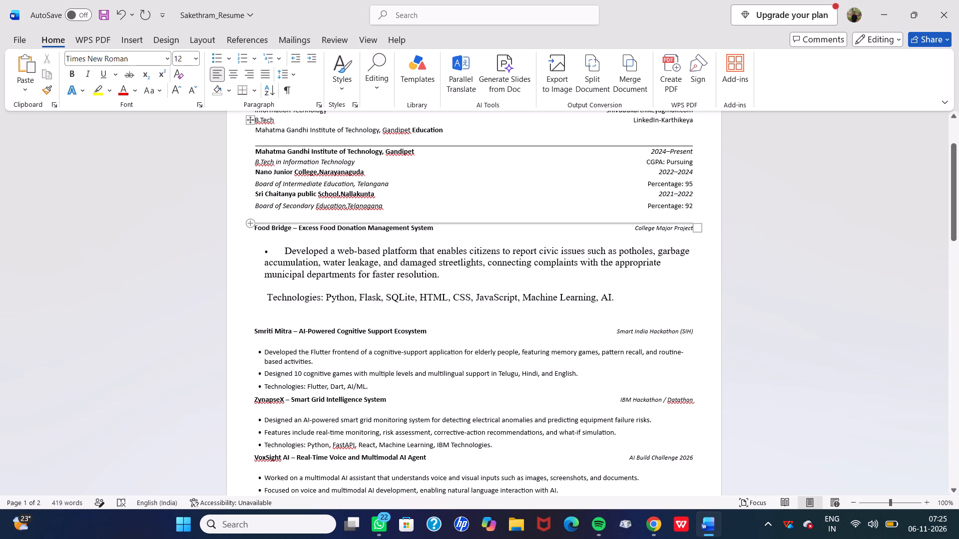
pyautogui.click(278, 254)
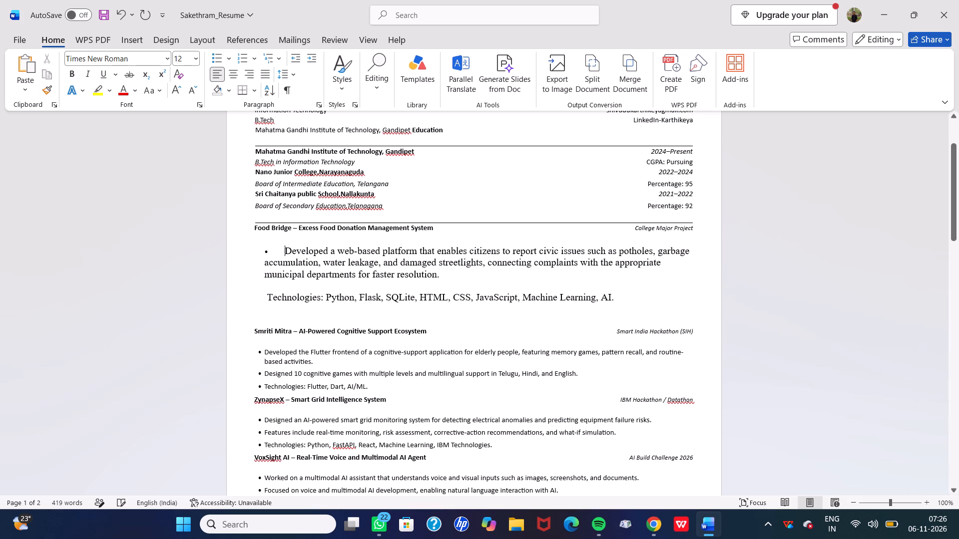
pyautogui.press('BackSpace')
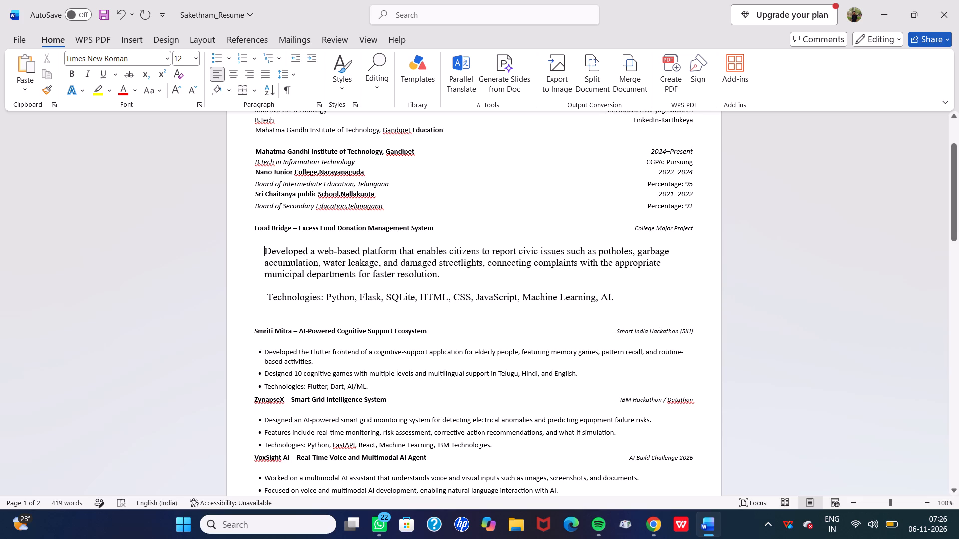
# Format the first project's description and Technologies text as Calibri, size 9.
pyautogui.moveTo(265, 249); pyautogui.dragTo(604, 297)
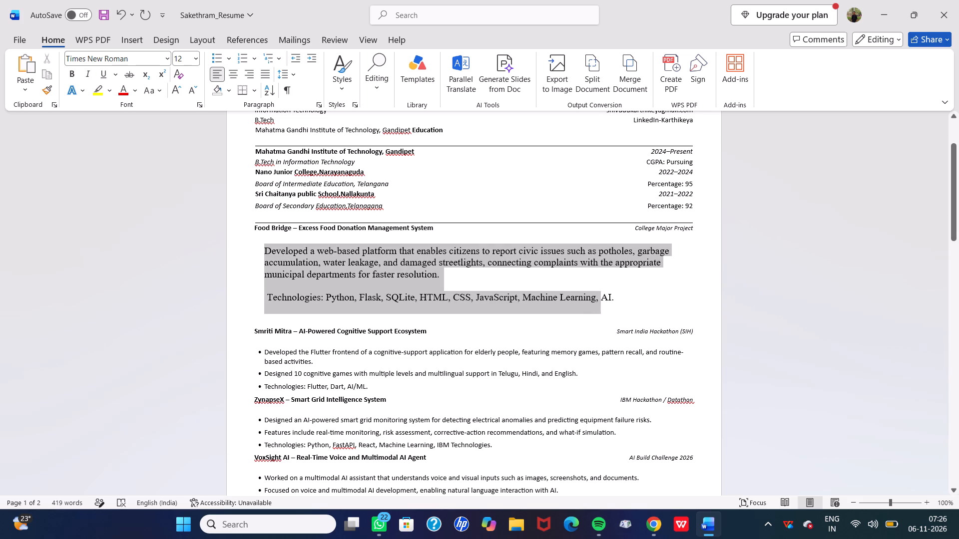
pyautogui.moveTo(604, 297); pyautogui.dragTo(617, 296)
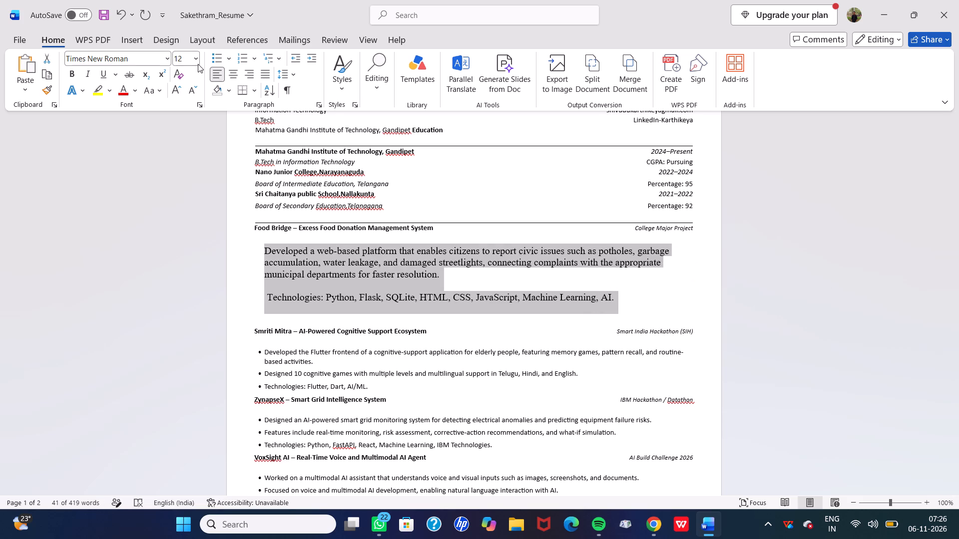
pyautogui.click(195, 61)
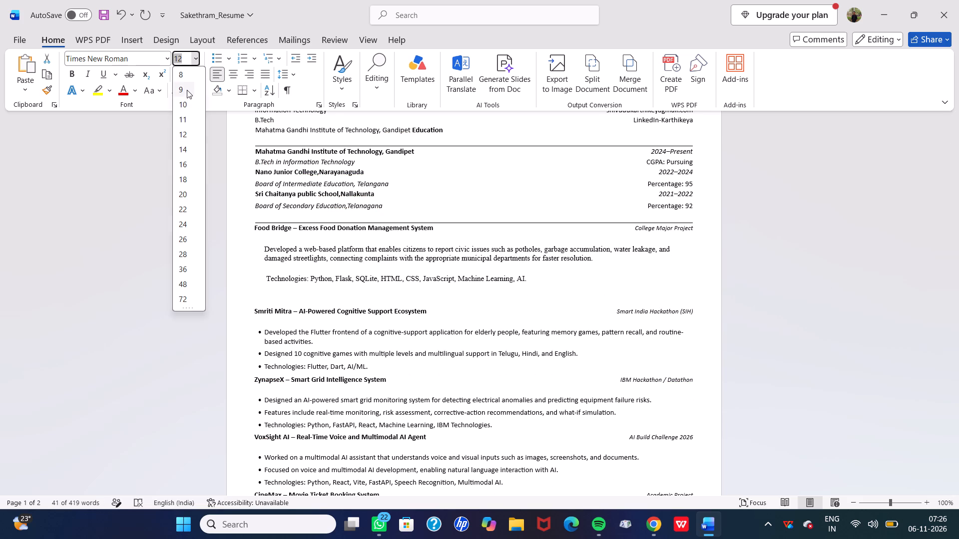
pyautogui.click(187, 90)
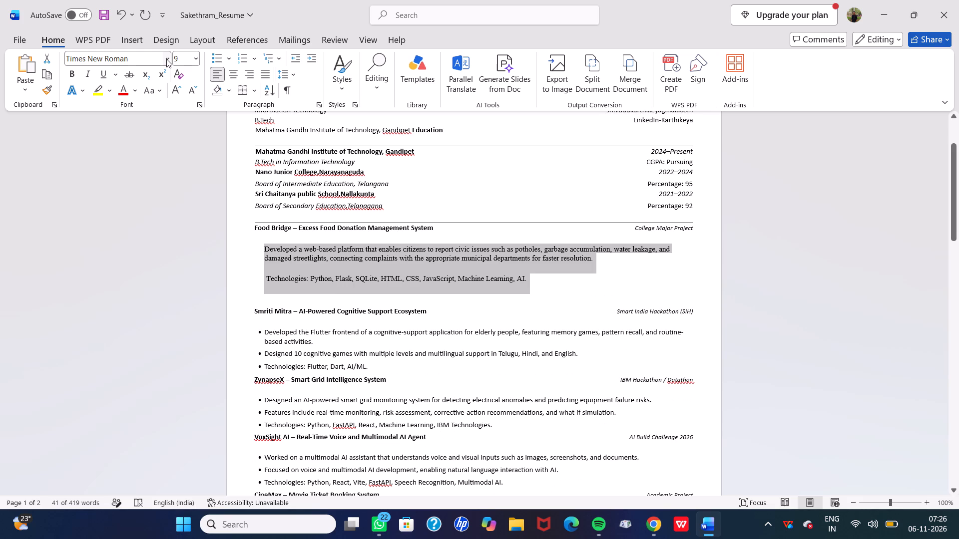
pyautogui.click(166, 59)
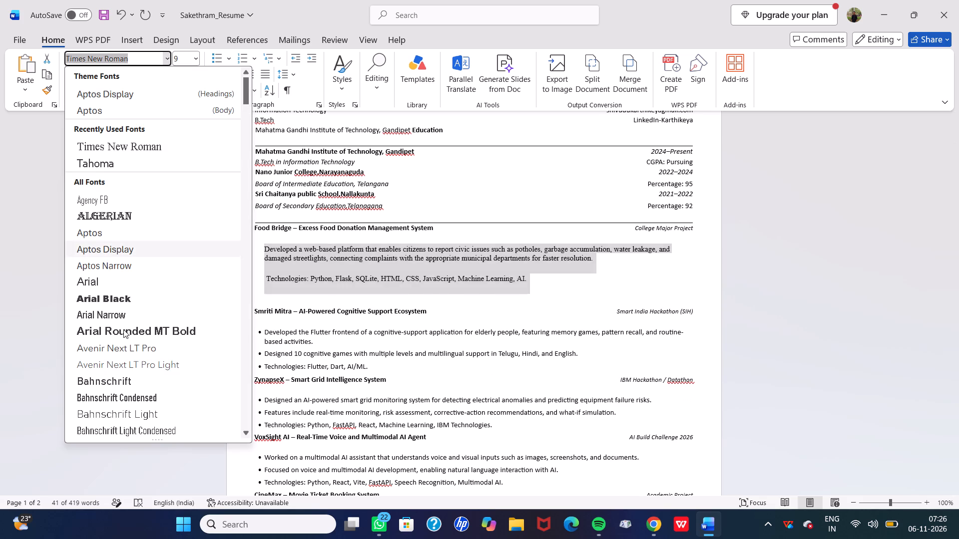
pyautogui.scroll(-1, 123, 329)
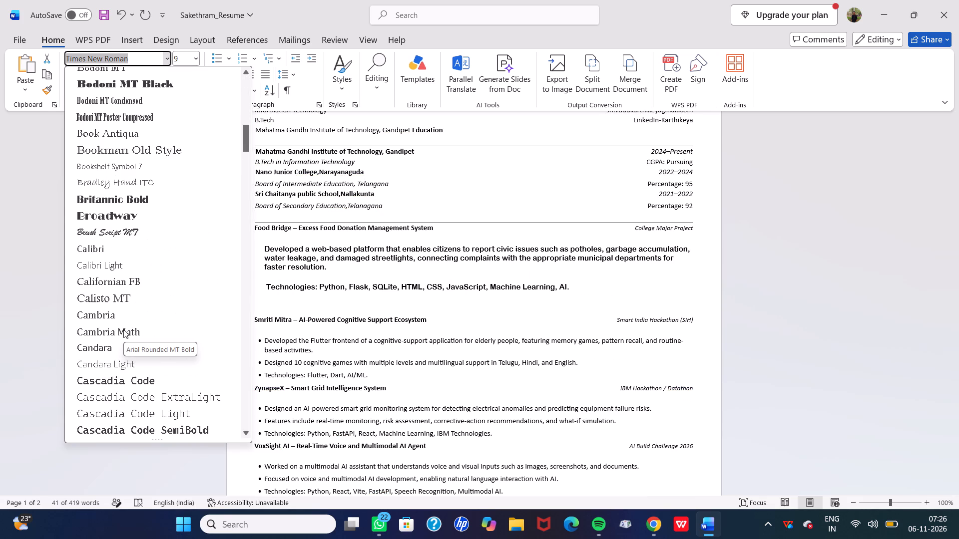
pyautogui.scroll(-1, 123, 329)
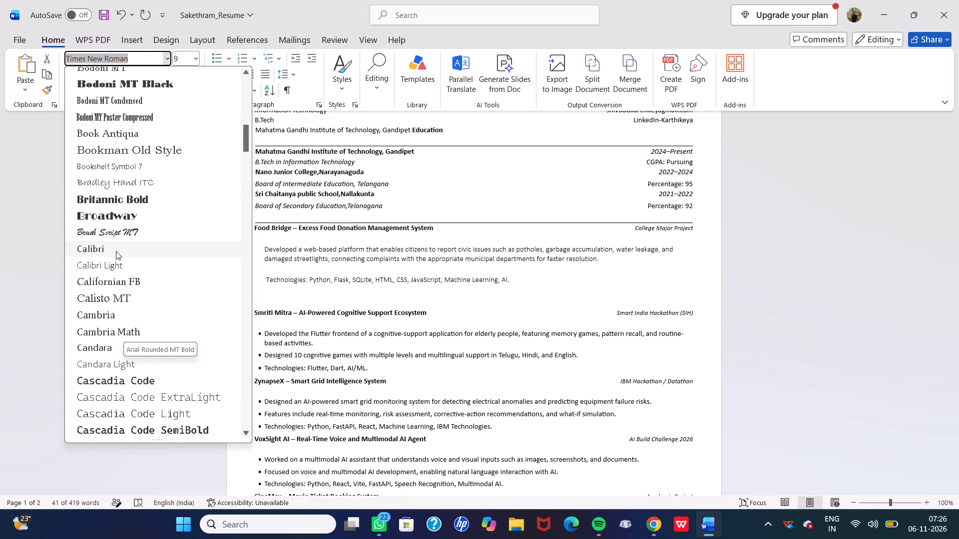
pyautogui.click(116, 251)
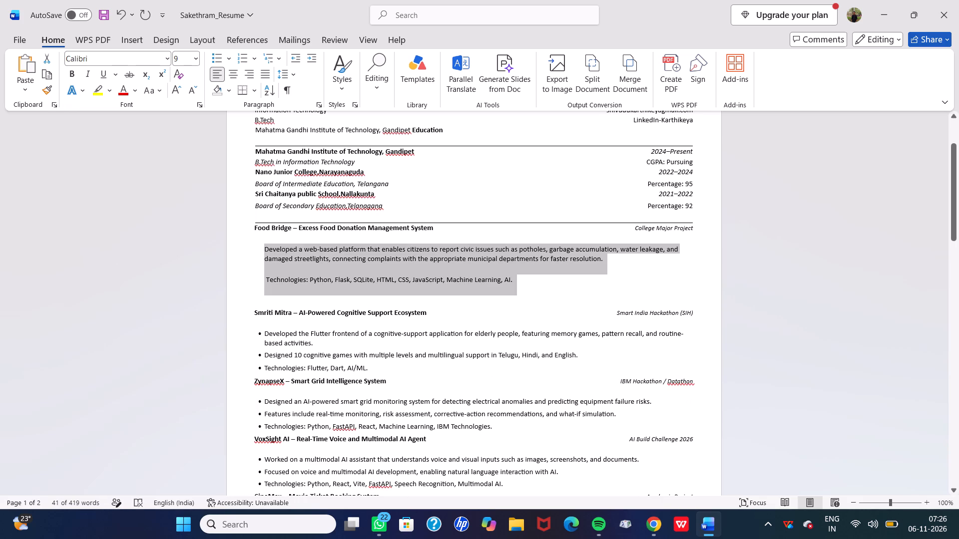
pyautogui.click(306, 328)
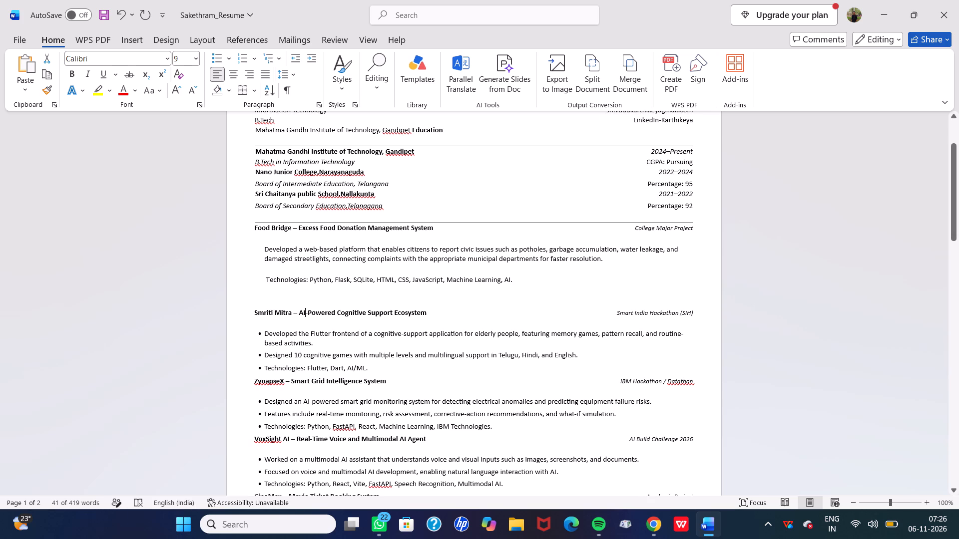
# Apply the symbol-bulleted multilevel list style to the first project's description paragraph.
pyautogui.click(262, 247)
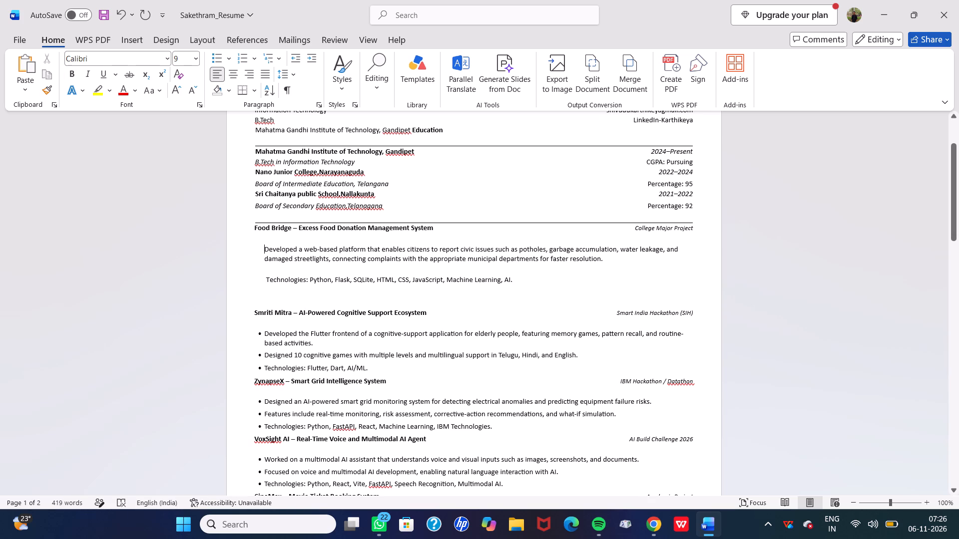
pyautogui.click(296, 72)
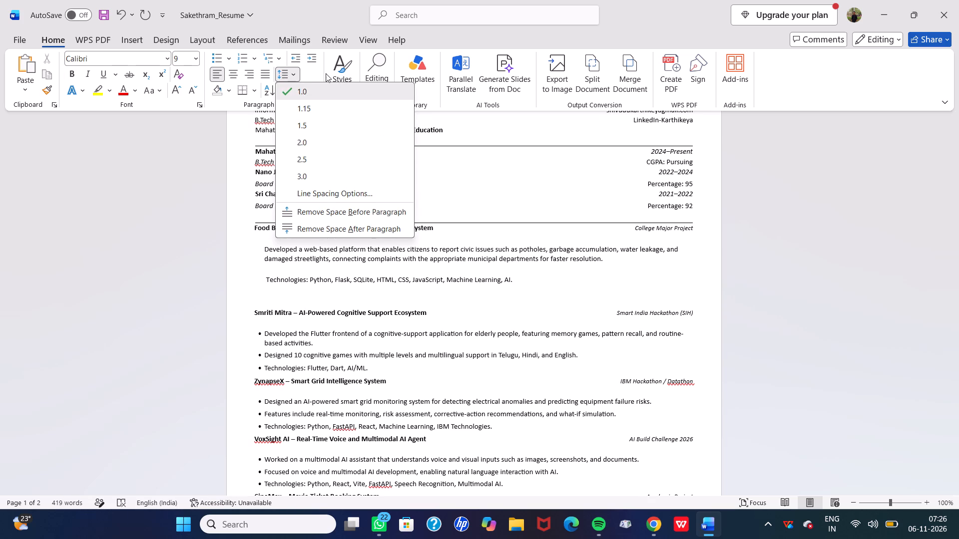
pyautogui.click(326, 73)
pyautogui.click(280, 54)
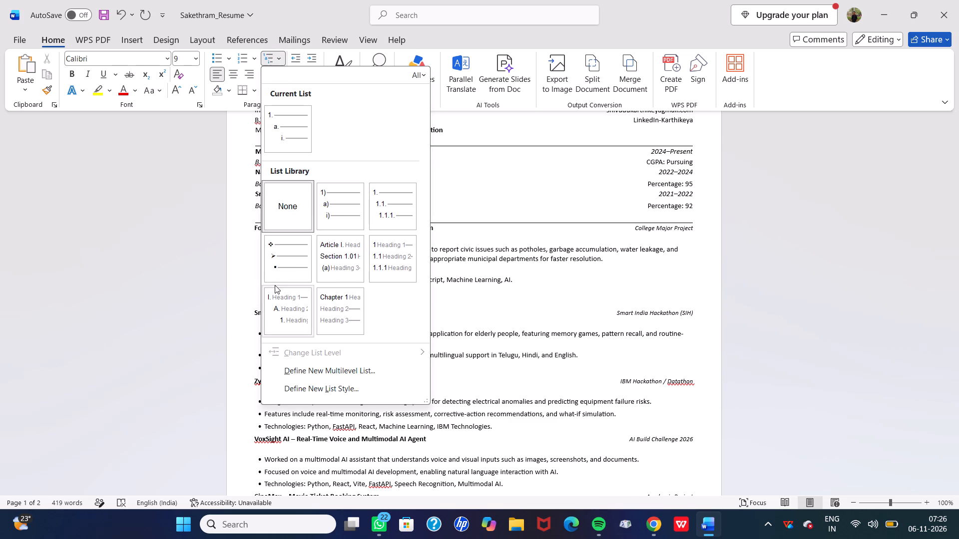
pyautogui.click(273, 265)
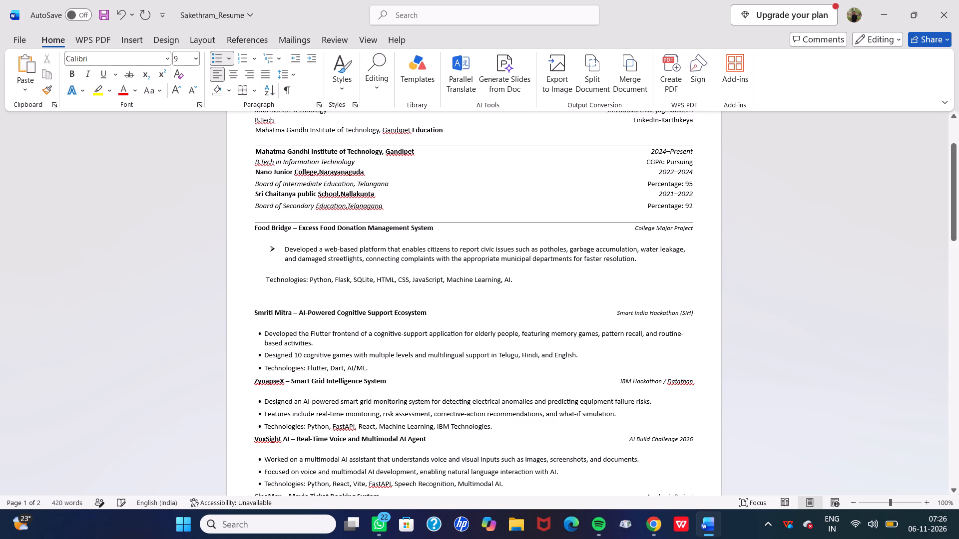
# Remove the arrow bullet and the indentation from the first project's description paragraph.
pyautogui.press('Left')
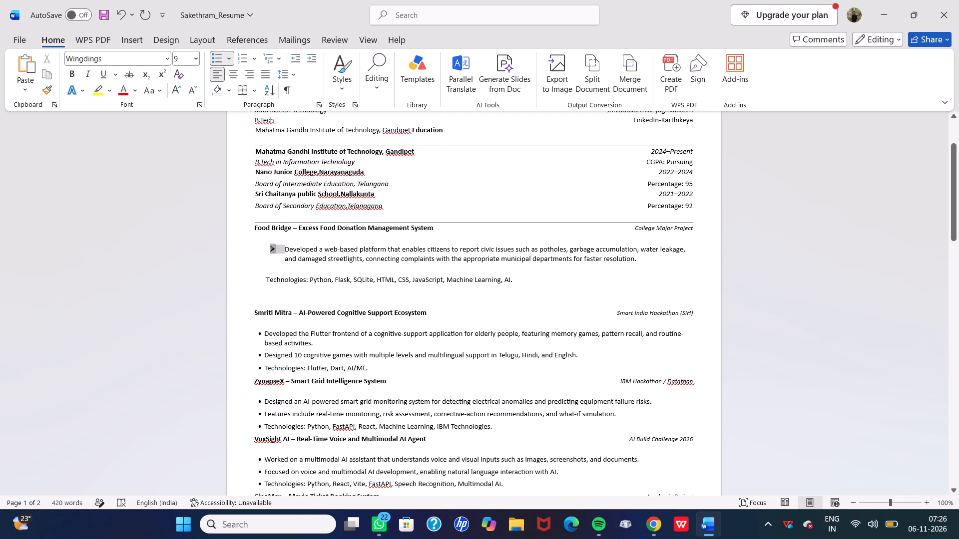
pyautogui.press('Left')
pyautogui.press('Right')
pyautogui.press('Right')
pyautogui.press('Left')
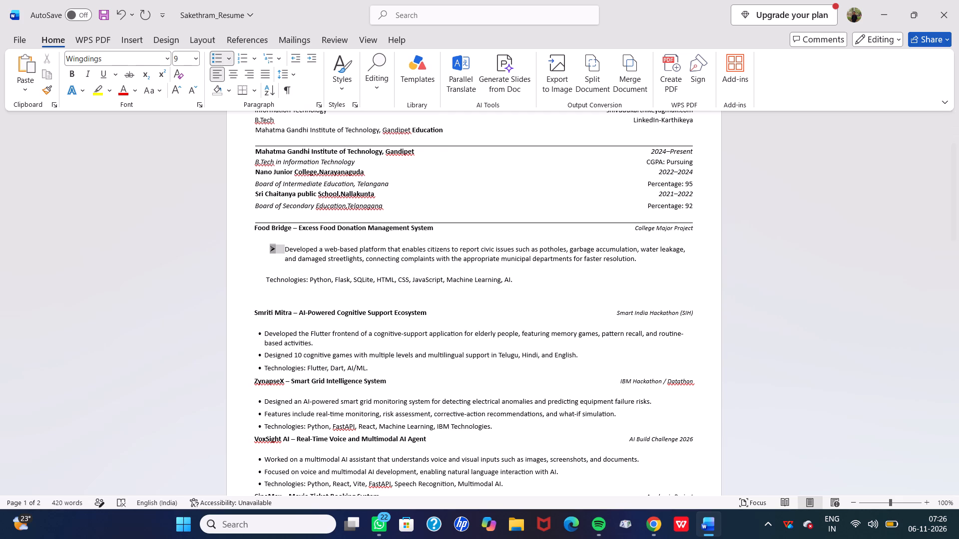
pyautogui.press('BackSpace')
pyautogui.press('BackSpace')
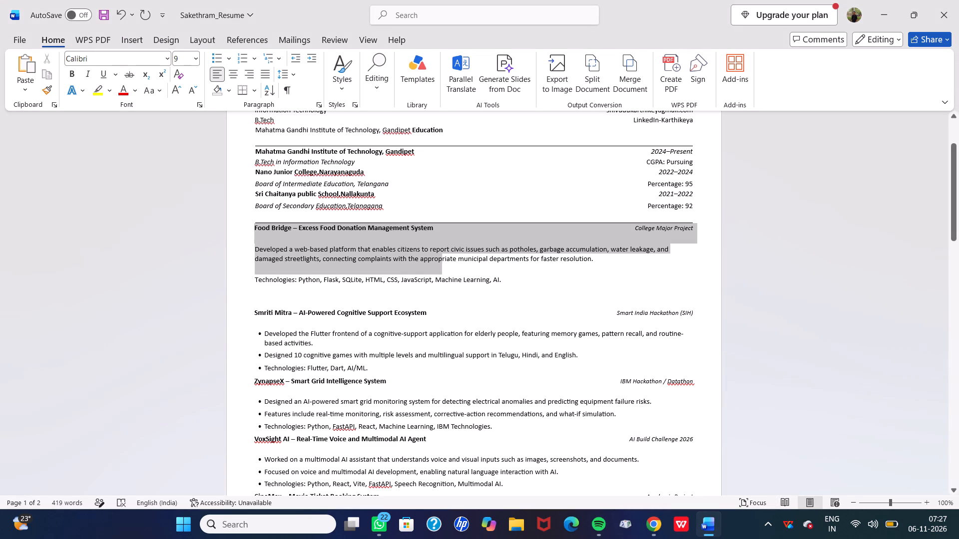
pyautogui.moveTo(431, 267); pyautogui.dragTo(501, 280)
pyautogui.hotkey('ctrl', 'v')
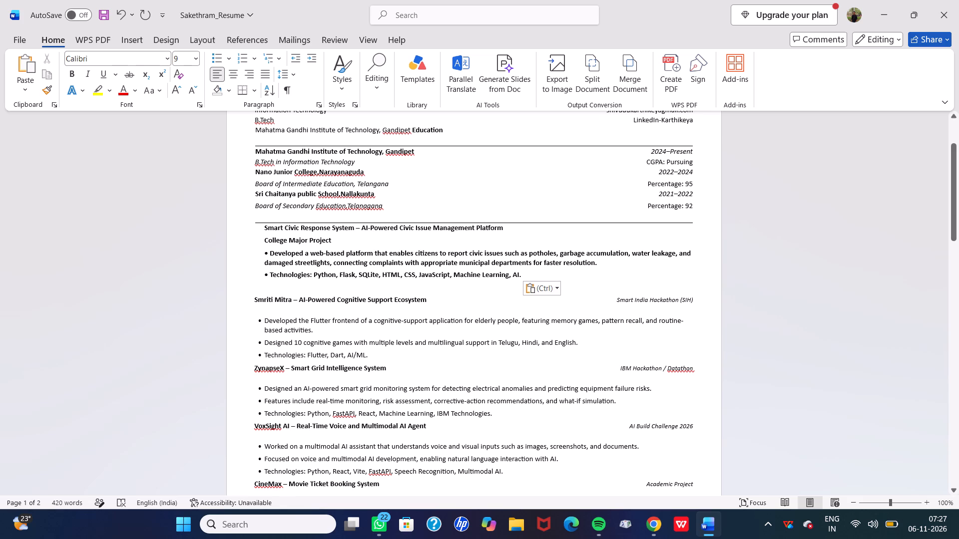
# Remove bold from the Smart Civic Response System entry's text below its title, from College Major Project through the Technologies line.
pyautogui.moveTo(261, 240); pyautogui.dragTo(528, 273)
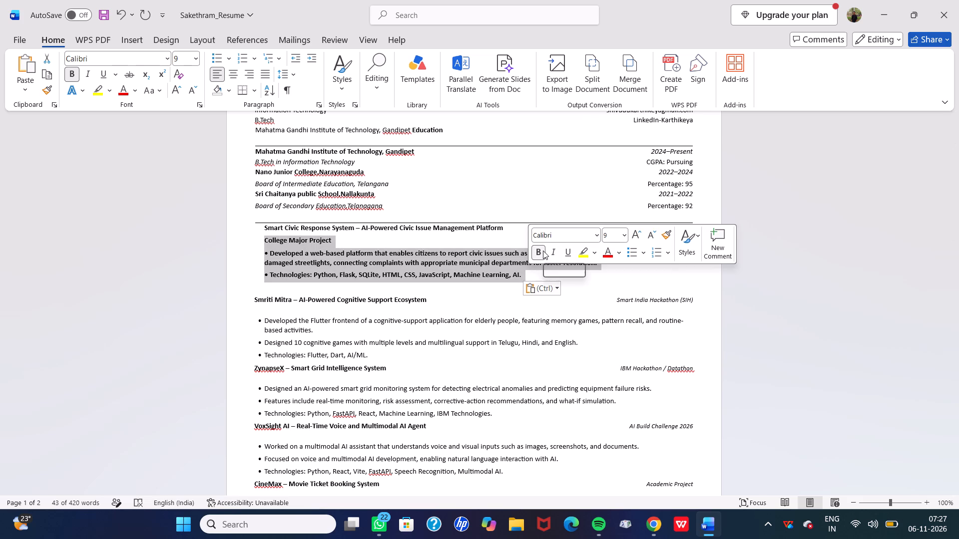
pyautogui.click(543, 251)
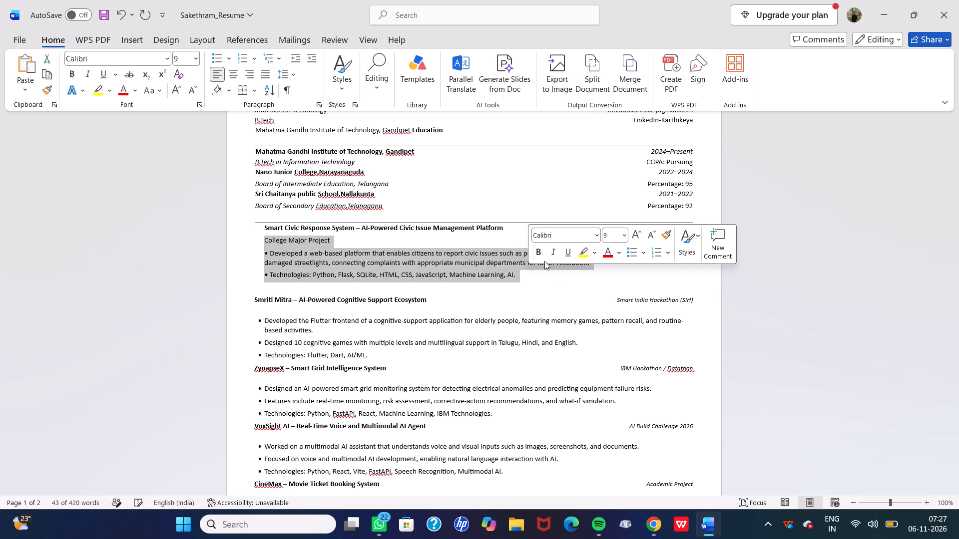
pyautogui.click(538, 283)
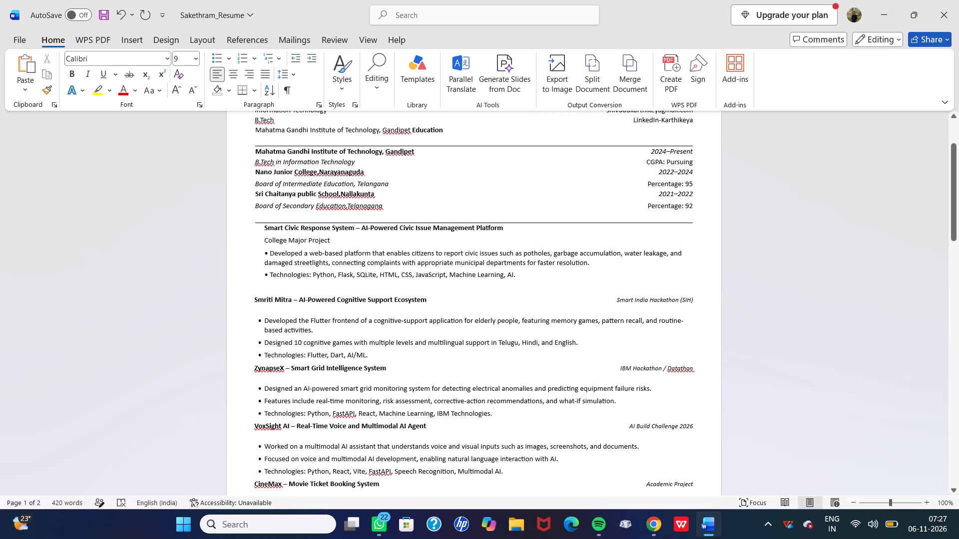
# Add the label "College level Project" at the far end of the Smart Civic Response System title line, spaced away from the title.
pyautogui.click(621, 230)
pyautogui.press('space')
pyautogui.press('space')
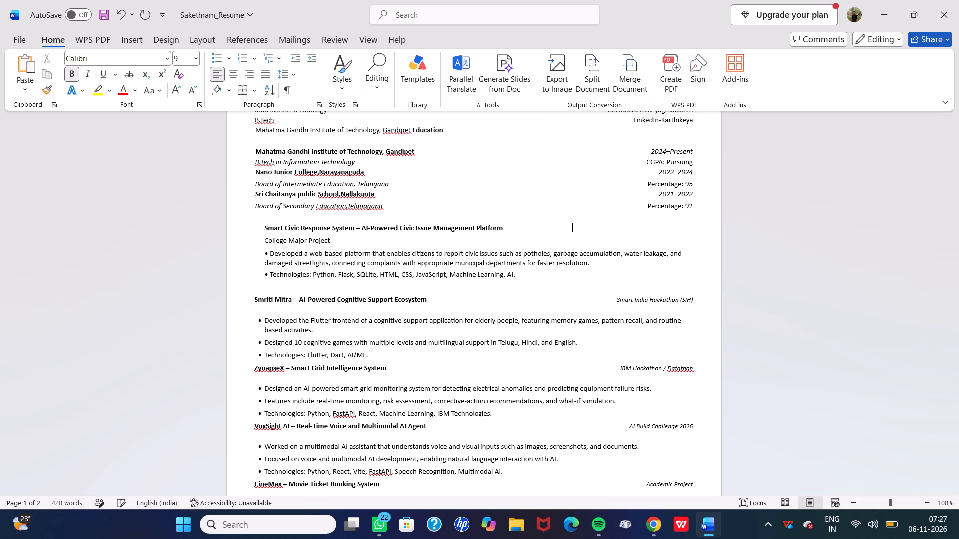
pyautogui.press('space')
pyautogui.press('space')
pyautogui.press('space')
pyautogui.write('oll')
pyautogui.write('eeg')
pyautogui.press('\\')
pyautogui.press('BackSpace')
pyautogui.press('BackSpace')
pyautogui.press('BackSpace')
pyautogui.write('ge level')
pyautogui.press('space')
pyautogui.write('roject')
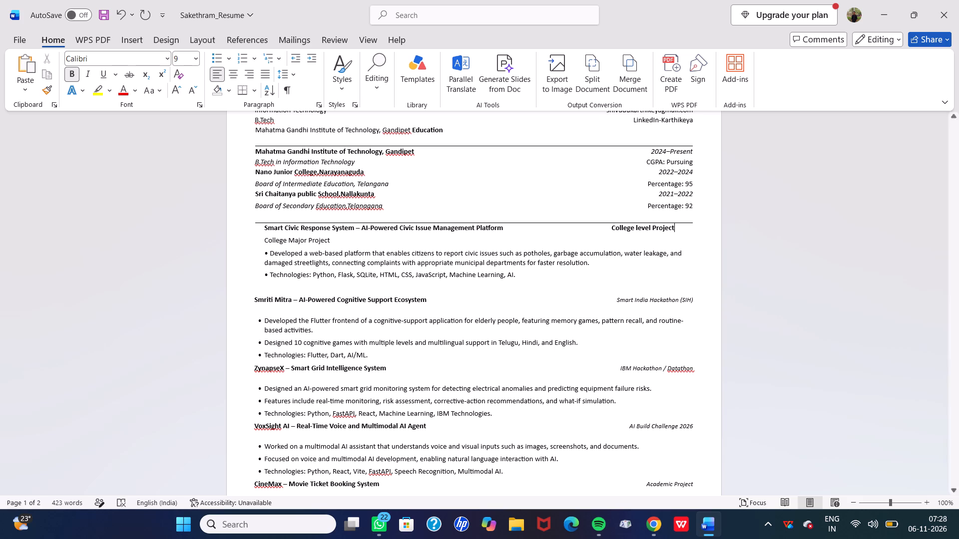
# Remove bold from the "College level Project" label on the Smart Civic Response System title line.
pyautogui.moveTo(609, 229); pyautogui.dragTo(671, 233)
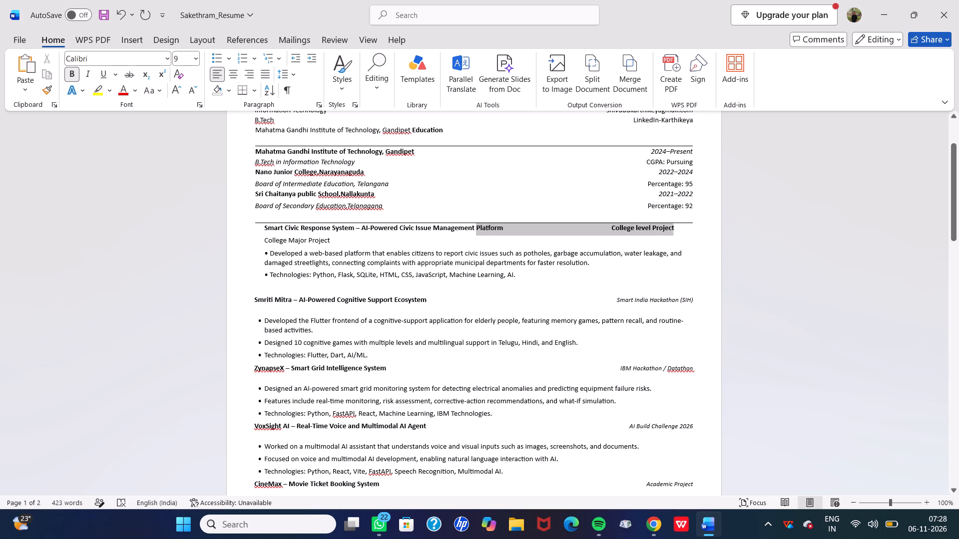
pyautogui.moveTo(671, 233); pyautogui.dragTo(667, 228)
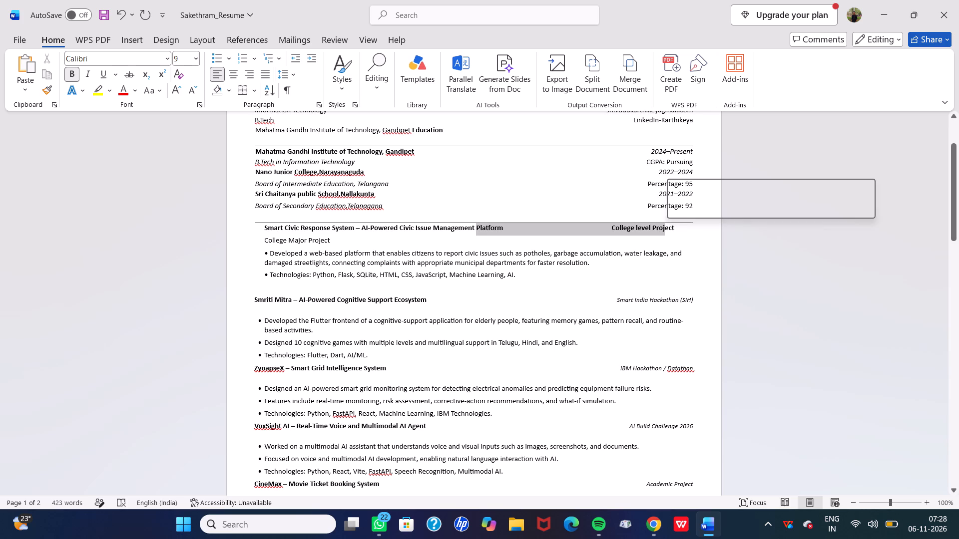
pyautogui.moveTo(679, 229); pyautogui.dragTo(654, 230)
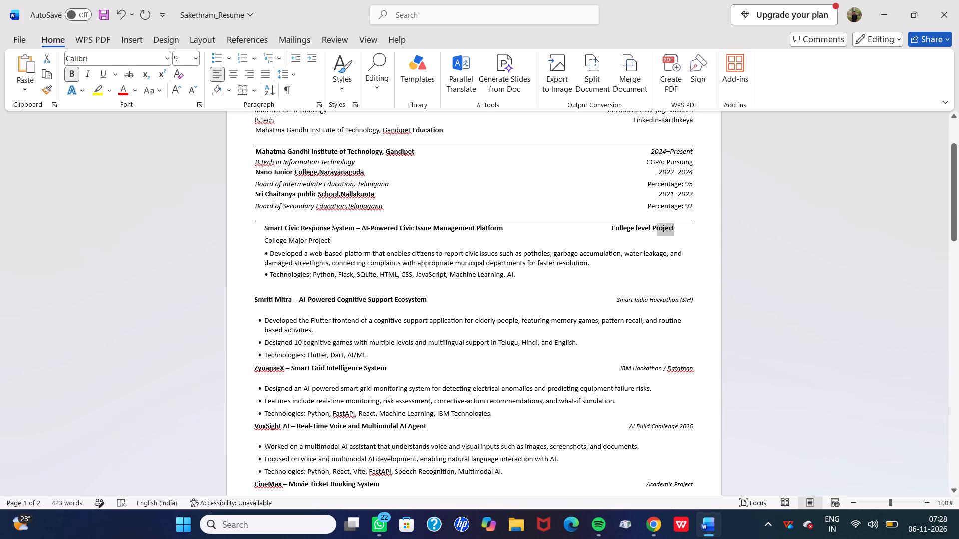
pyautogui.moveTo(654, 230); pyautogui.dragTo(626, 229)
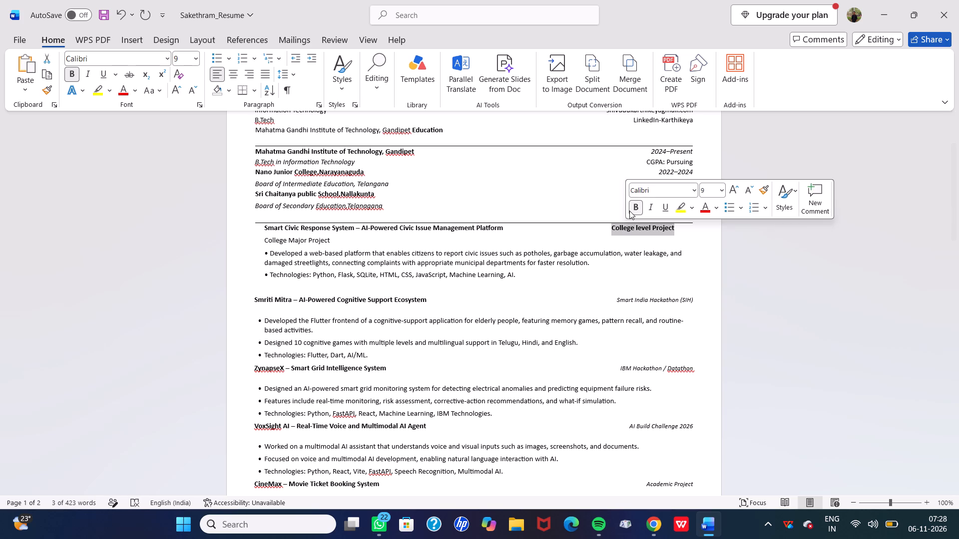
pyautogui.click(629, 211)
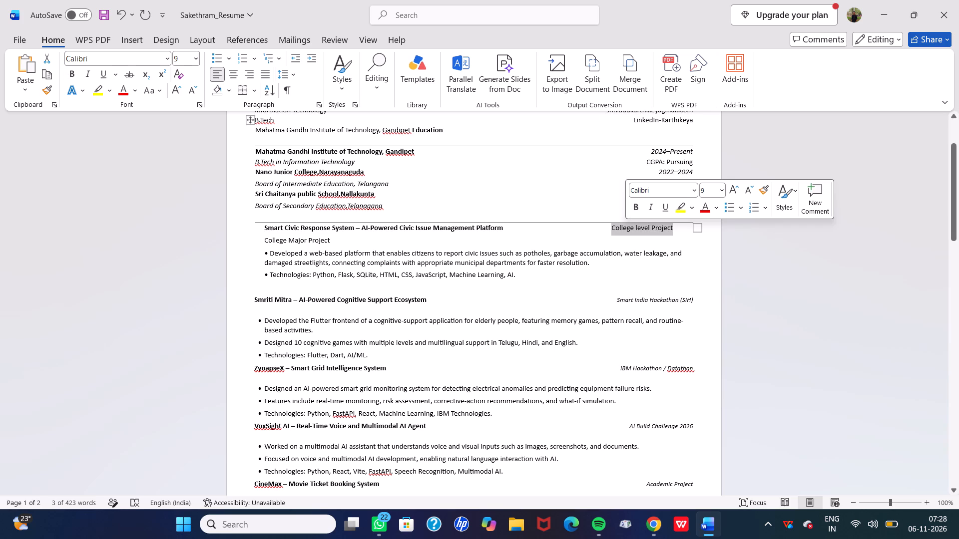
pyautogui.click(773, 310)
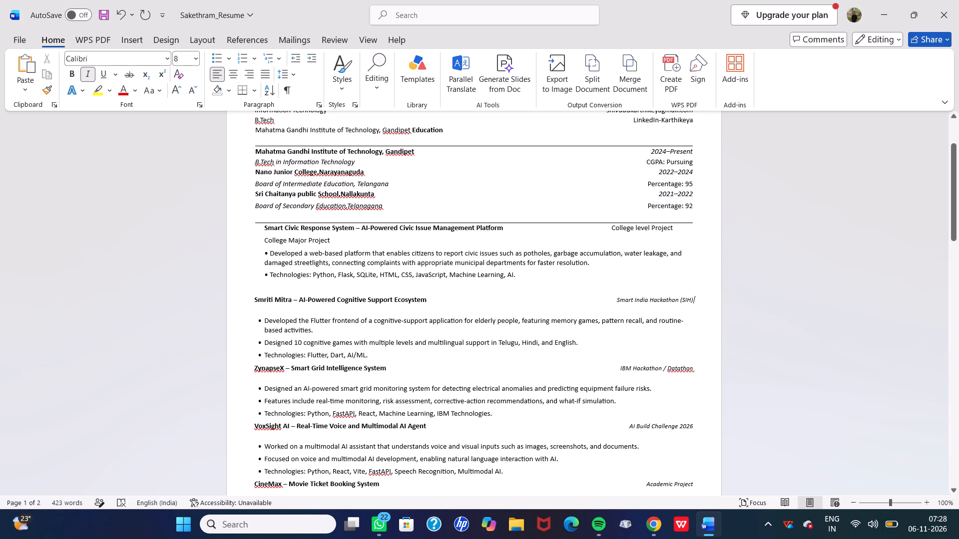
pyautogui.click(370, 355)
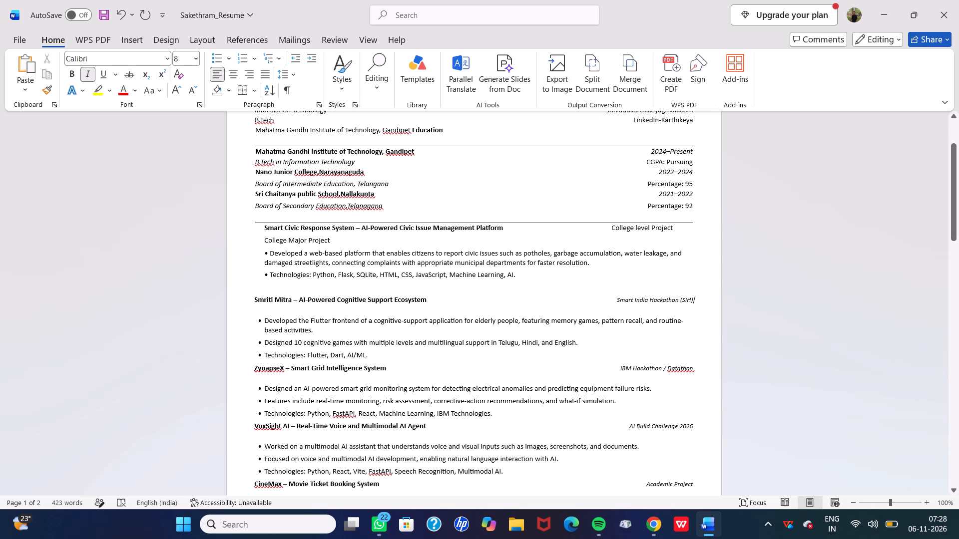
pyautogui.click(370, 355)
pyautogui.click(650, 520)
pyautogui.click(579, 477)
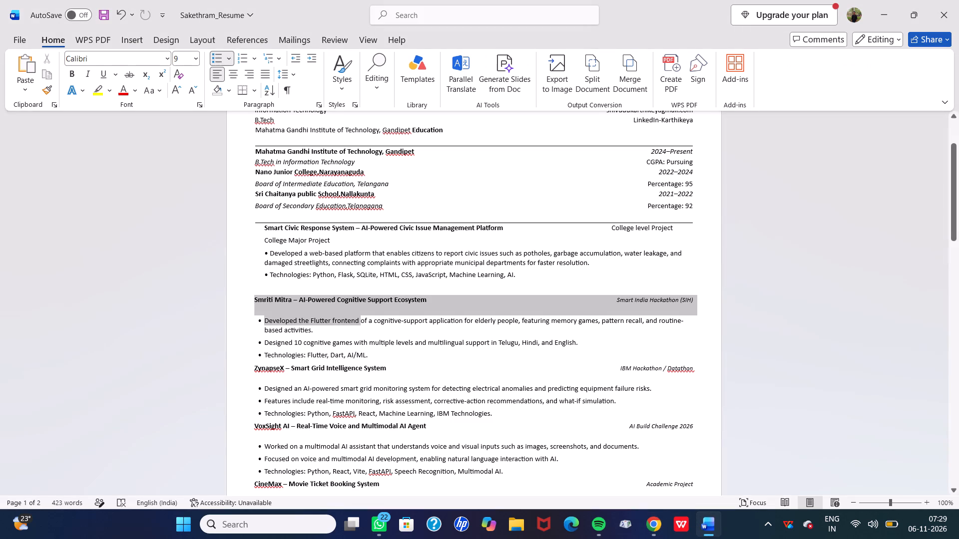
pyautogui.moveTo(341, 324); pyautogui.dragTo(371, 357)
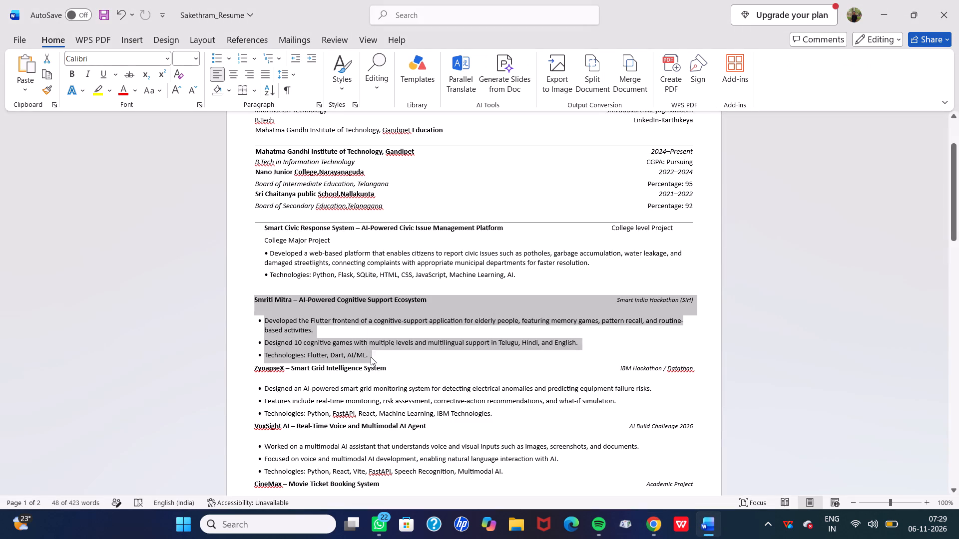
pyautogui.hotkey('ctrl', 'v')
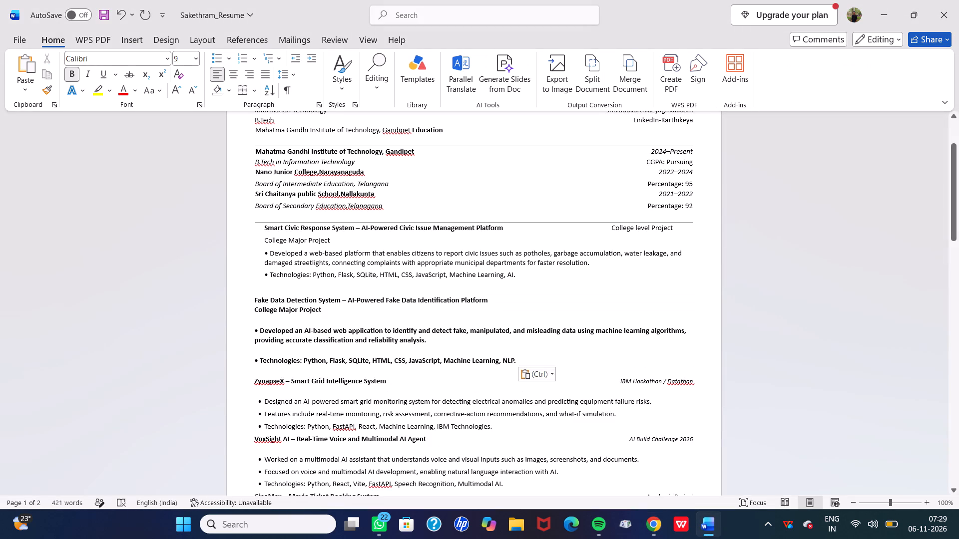
# Remove bold from the Fake Data Detection System entry's text, from "College Major Project" through the Technologies bullet.
pyautogui.moveTo(254, 309); pyautogui.dragTo(334, 354)
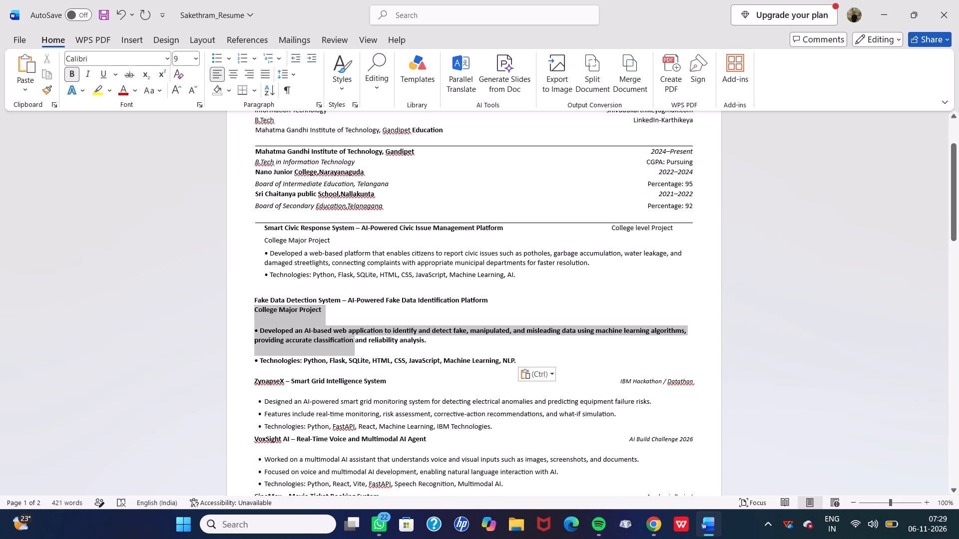
pyautogui.moveTo(334, 354); pyautogui.dragTo(517, 360)
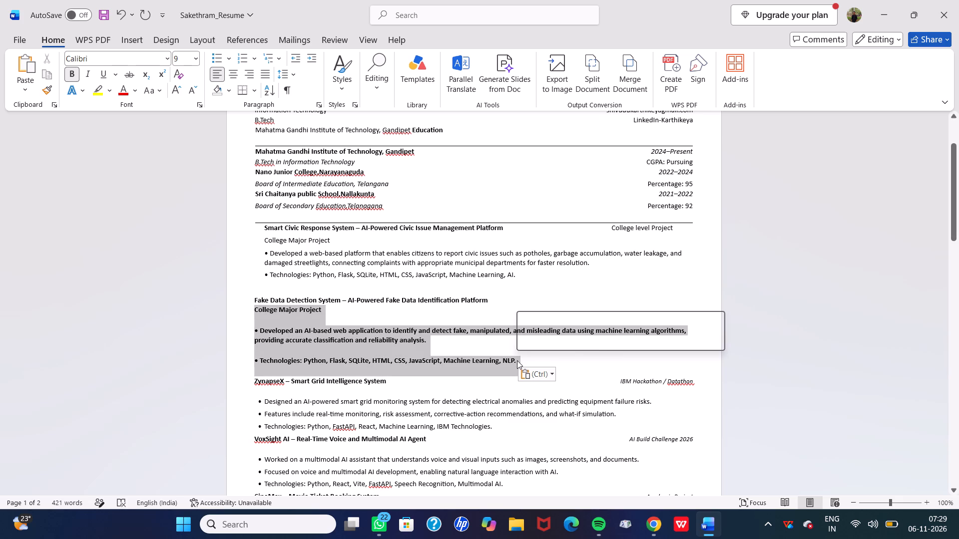
pyautogui.click(524, 337)
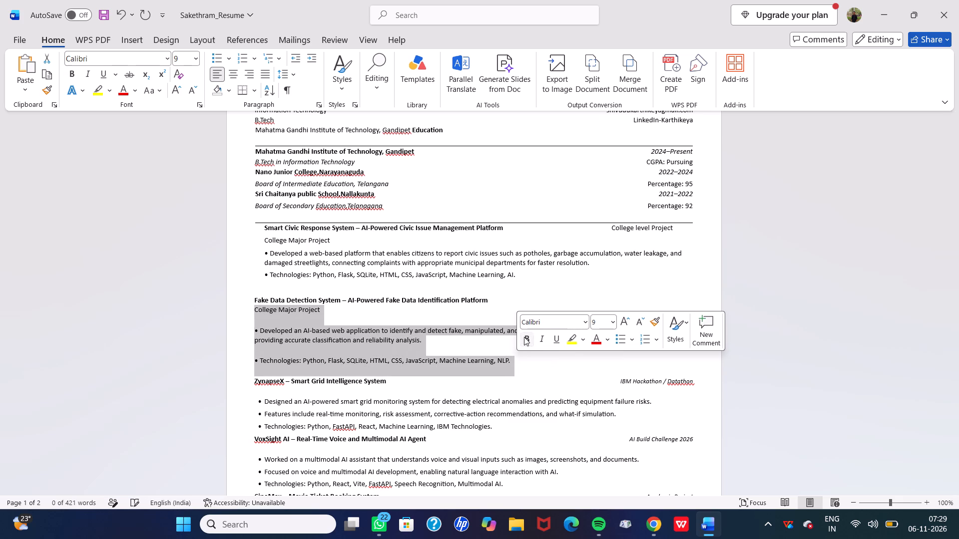
pyautogui.click(482, 323)
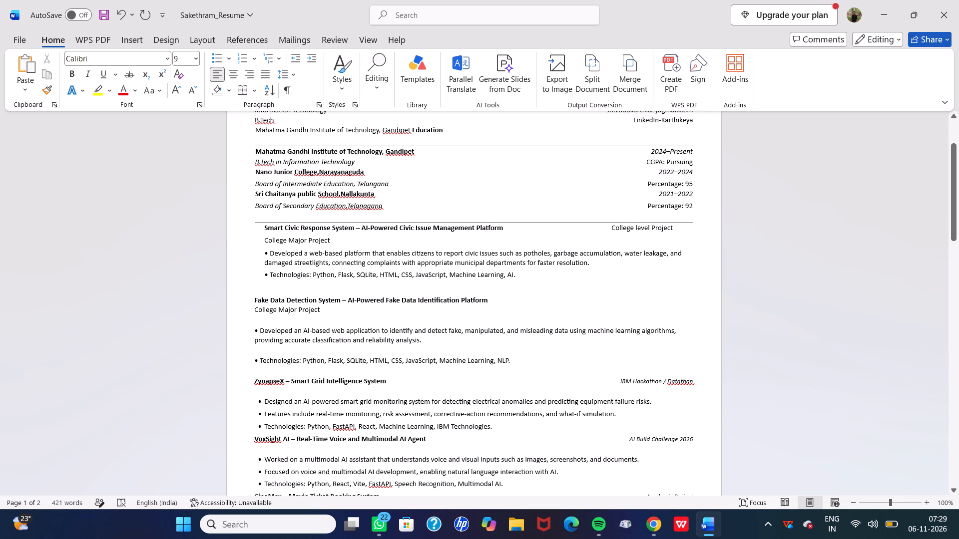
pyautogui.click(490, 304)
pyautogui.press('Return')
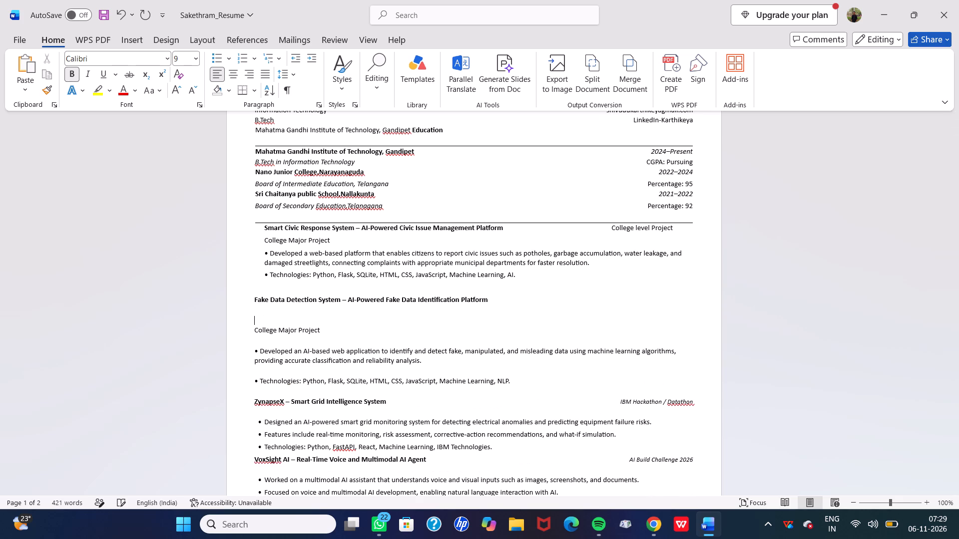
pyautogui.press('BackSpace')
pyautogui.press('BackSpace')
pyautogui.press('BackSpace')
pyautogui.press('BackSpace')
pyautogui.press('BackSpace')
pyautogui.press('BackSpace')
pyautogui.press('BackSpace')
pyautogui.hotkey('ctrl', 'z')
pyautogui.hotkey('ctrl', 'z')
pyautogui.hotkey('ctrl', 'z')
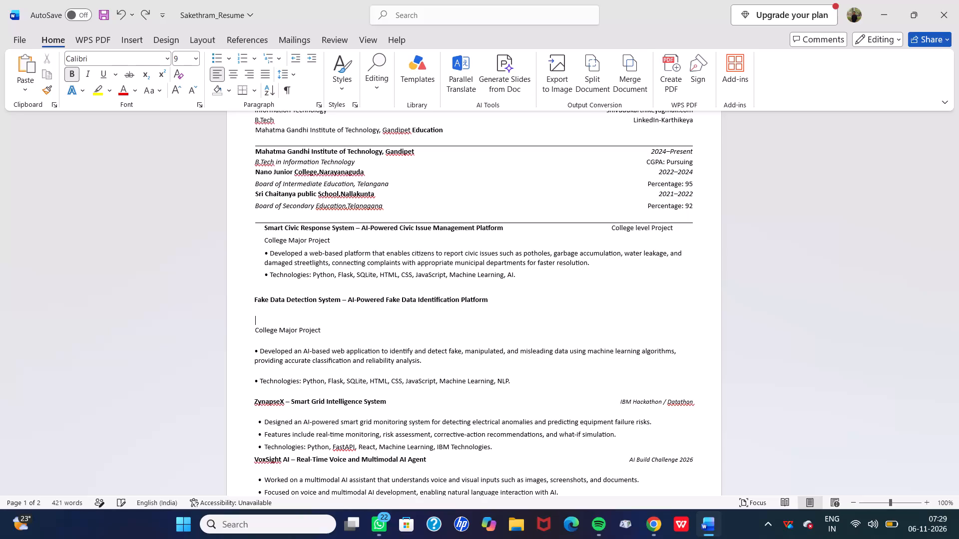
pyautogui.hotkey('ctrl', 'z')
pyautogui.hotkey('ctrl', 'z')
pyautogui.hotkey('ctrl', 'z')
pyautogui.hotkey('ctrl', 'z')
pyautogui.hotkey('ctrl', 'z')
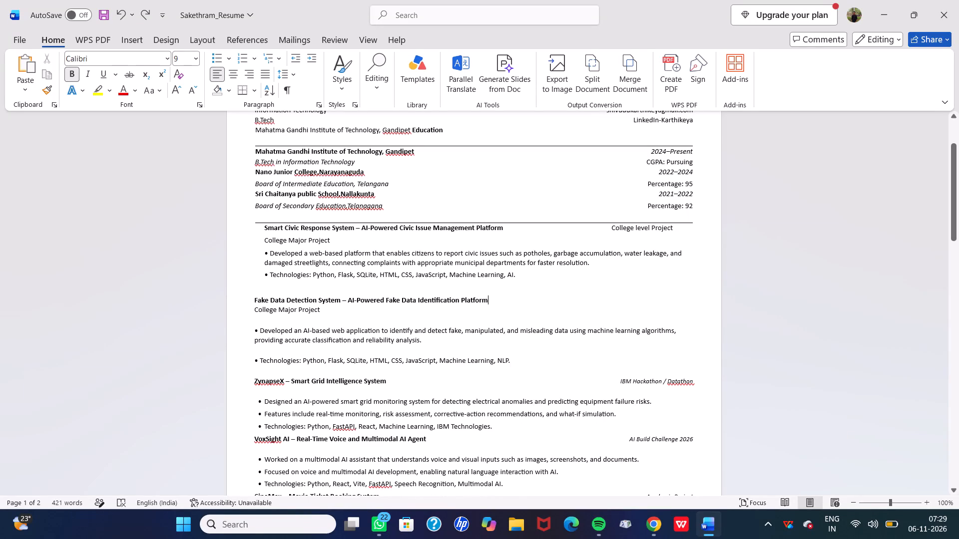
# Add a "Hackathon" label at the far end of the Fake Data Detection System title line, spaced away from the title.
pyautogui.press('space')
pyautogui.press('space')
pyautogui.press('space')
pyautogui.press('space')
pyautogui.press('space')
pyautogui.press('space')
pyautogui.press('space')
pyautogui.press('space')
pyautogui.press('space')
pyautogui.press('space')
pyautogui.press('space')
pyautogui.press('space')
pyautogui.press('space')
pyautogui.press('space')
pyautogui.press('space')
pyautogui.press('space')
pyautogui.press('space')
pyautogui.press('space')
pyautogui.press('space')
pyautogui.press('space')
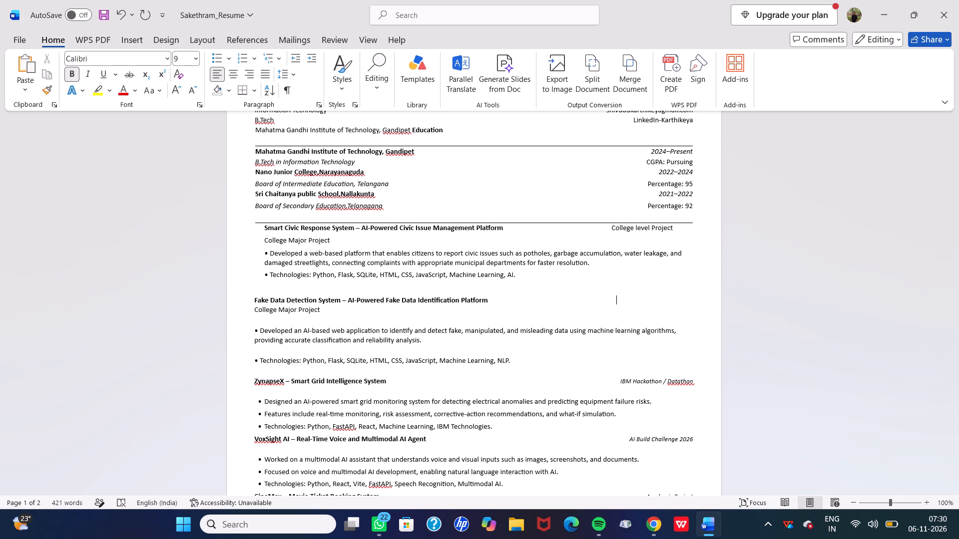
pyautogui.press('h')
pyautogui.write('ac')
pyautogui.write('kathon')
# Change the label on the Fake Data Detection System title line to "Hacksavy/Hackathon".
pyautogui.press('Left')
pyautogui.press('Left')
pyautogui.press('Left')
pyautogui.press('Left')
pyautogui.press('Left')
pyautogui.press('Left')
pyautogui.press('Right')
pyautogui.press('Right')
pyautogui.press('Right')
pyautogui.press('Right')
pyautogui.press('Right')
pyautogui.press('Right')
pyautogui.press('Right')
pyautogui.press('Left')
pyautogui.press('BackSpace')
pyautogui.press('BackSpace')
pyautogui.press('BackSpace')
pyautogui.press('BackSpace')
pyautogui.press('BackSpace')
pyautogui.write('savy')
pyautogui.press('/')
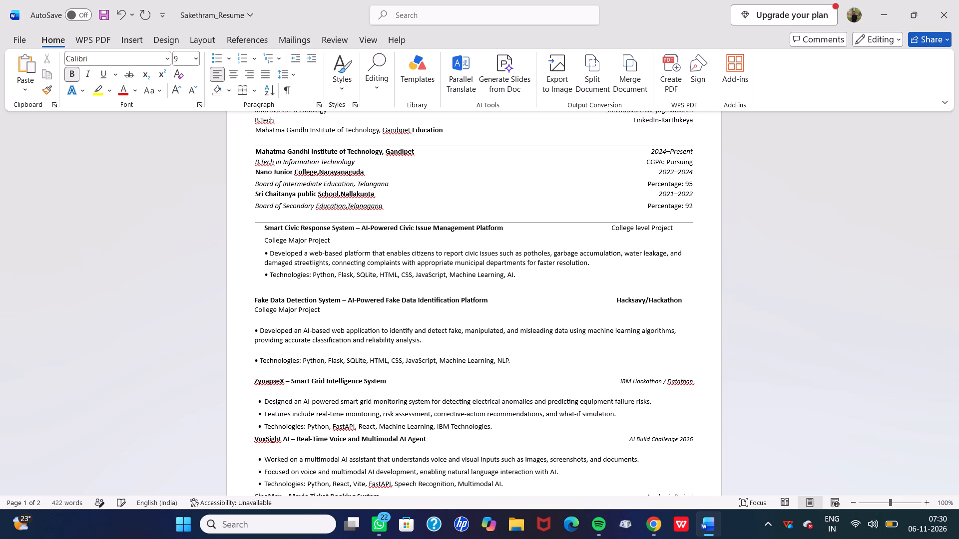
# Remove bold from the "Hacksavy/Hackathon" label on the Fake Data Detection System title line.
pyautogui.moveTo(613, 298); pyautogui.dragTo(658, 299)
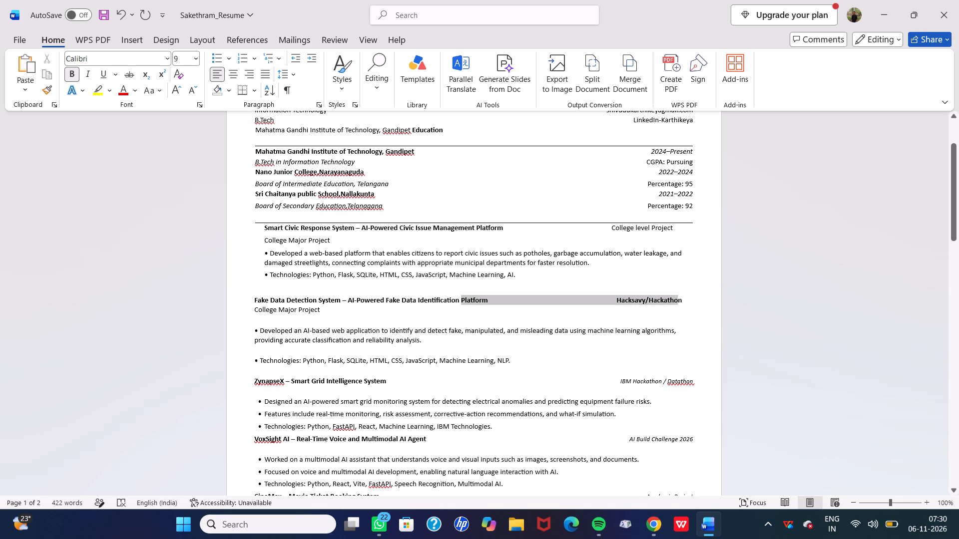
pyautogui.moveTo(658, 299); pyautogui.dragTo(673, 301)
pyautogui.click(680, 301)
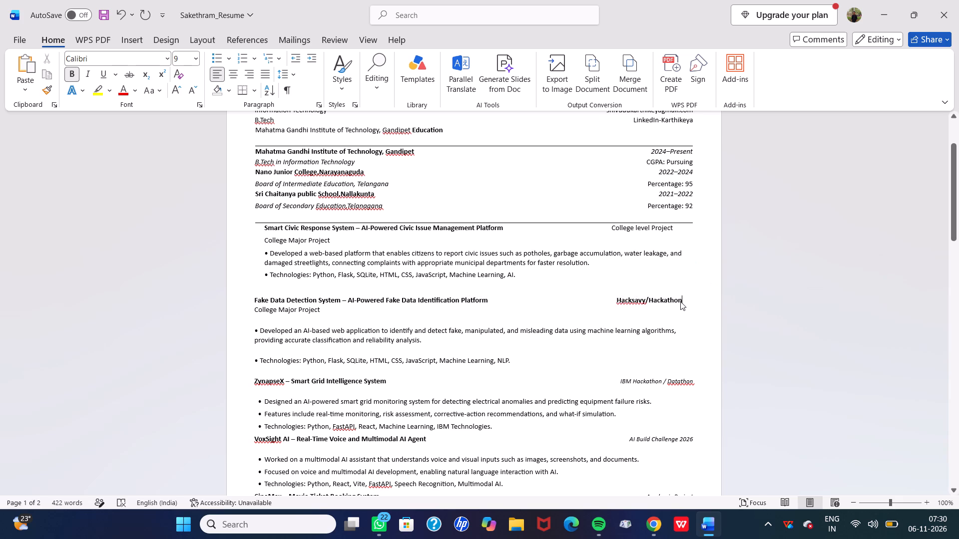
pyautogui.moveTo(680, 301); pyautogui.dragTo(627, 300)
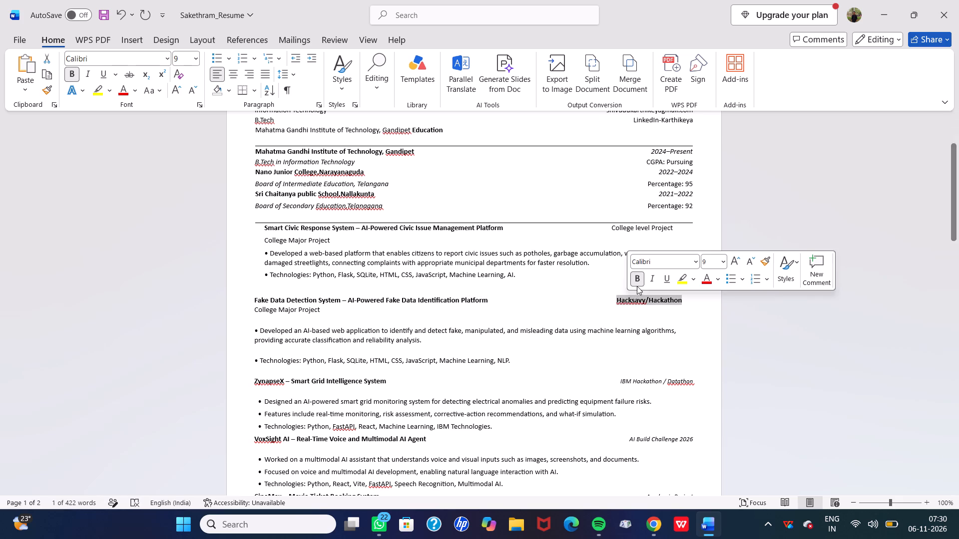
pyautogui.click(638, 277)
pyautogui.click(327, 308)
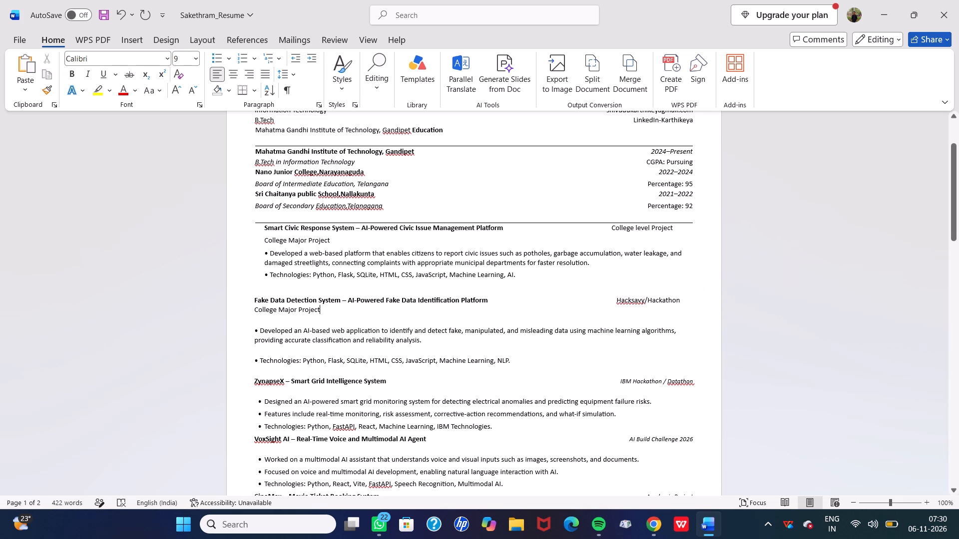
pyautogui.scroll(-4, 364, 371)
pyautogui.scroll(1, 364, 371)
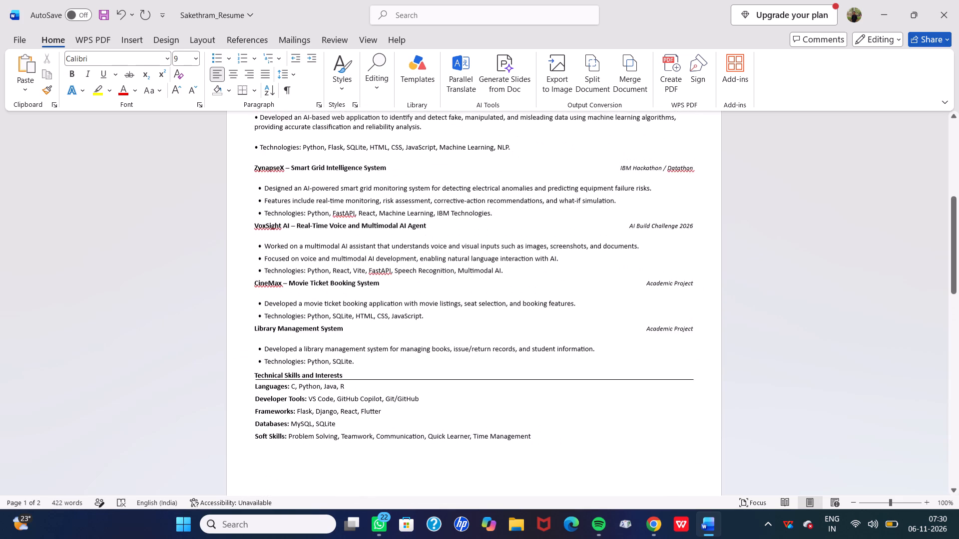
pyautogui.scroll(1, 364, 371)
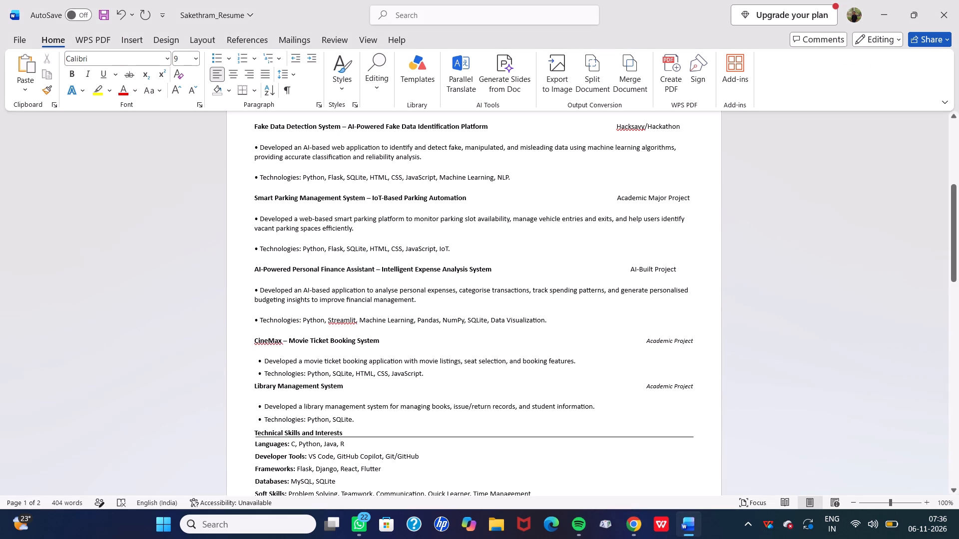
pyautogui.moveTo(253, 338); pyautogui.dragTo(419, 375)
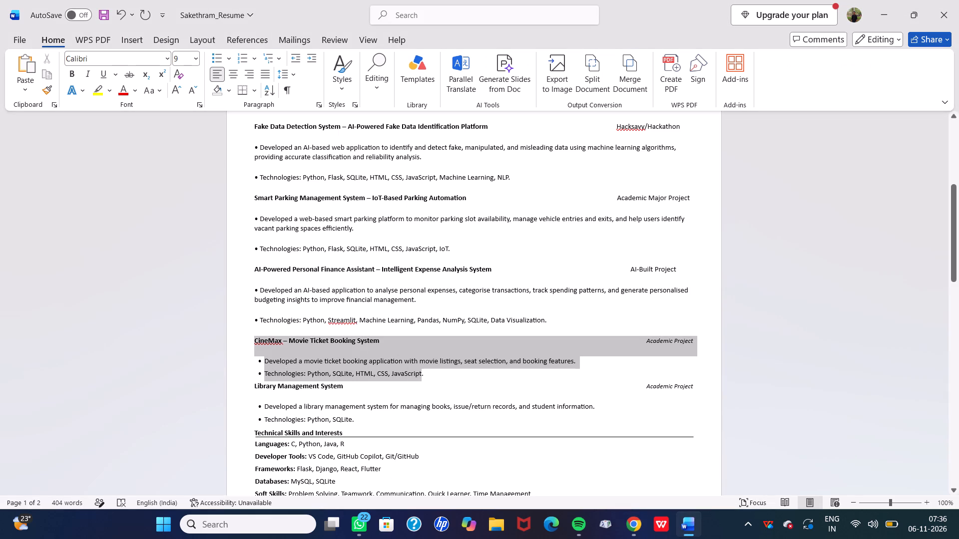
pyautogui.moveTo(419, 375); pyautogui.dragTo(425, 377)
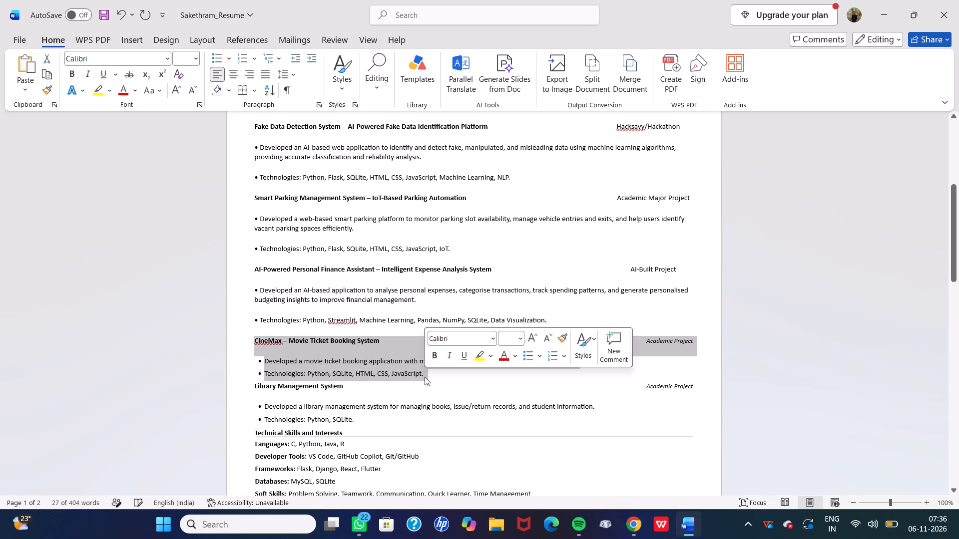
pyautogui.hotkey('ctrl', 'v')
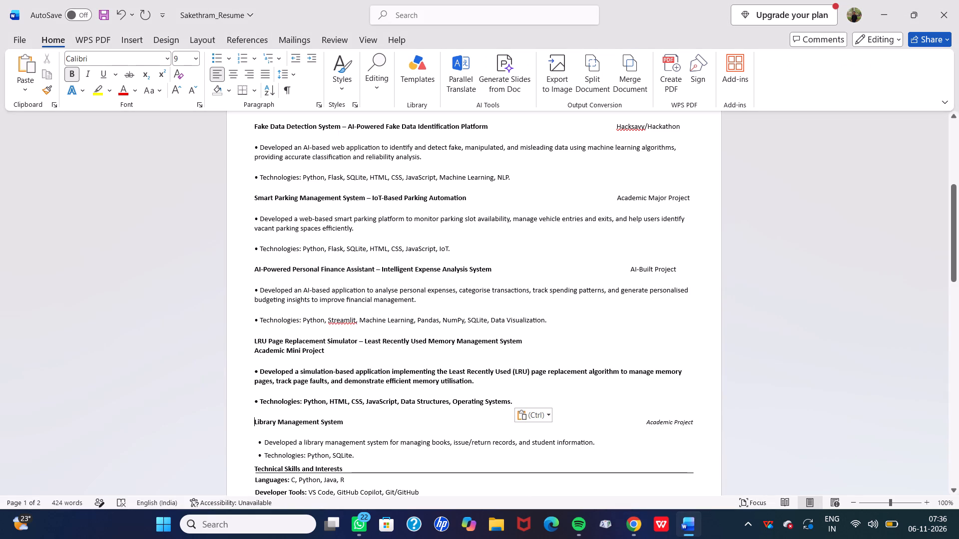
# Remove bold from the label, description and technologies lines beneath the LRU Page Replacement Simulator title.
pyautogui.moveTo(251, 350); pyautogui.dragTo(417, 411)
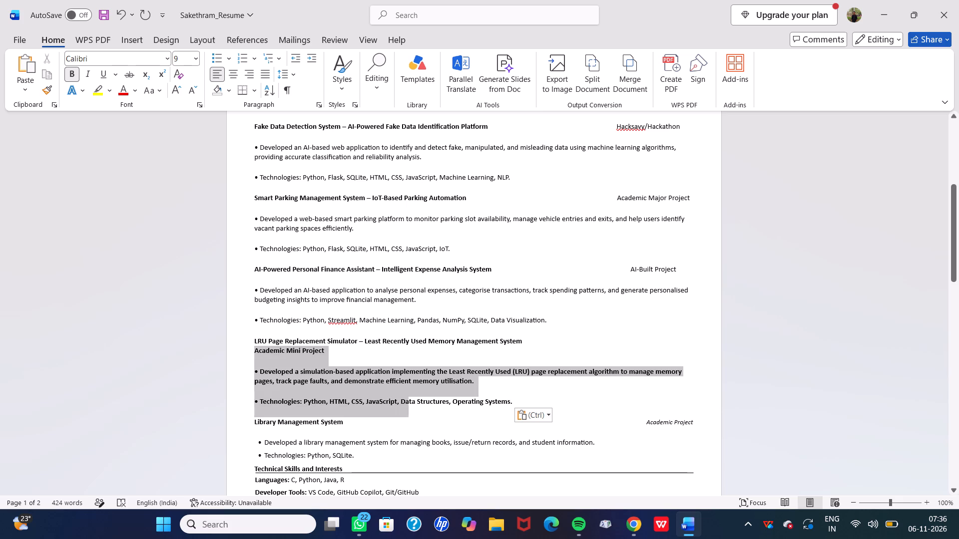
pyautogui.moveTo(417, 411); pyautogui.dragTo(520, 400)
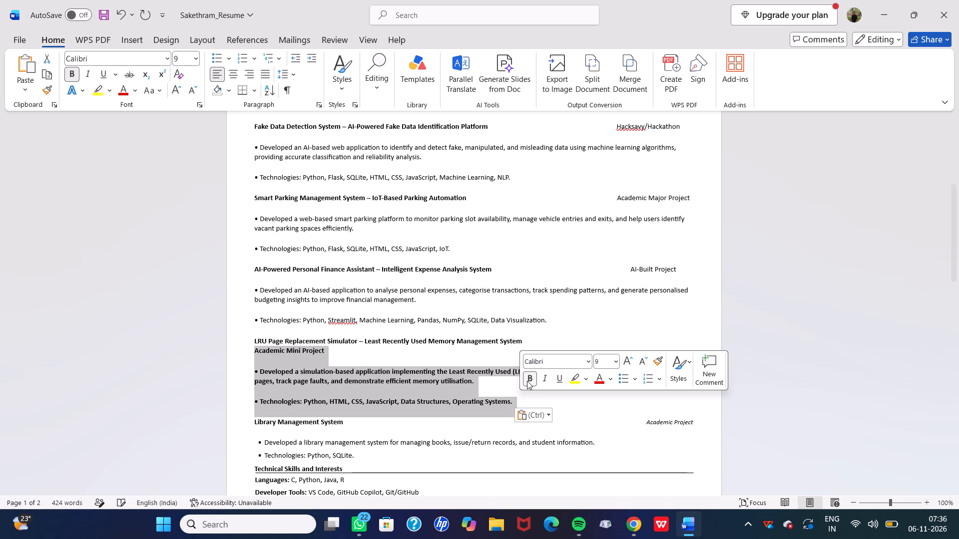
pyautogui.click(527, 381)
# Move the "Academic Mini Project" label onto the LRU Page Replacement Simulator title line, spaced to fit near the page's right margin.
pyautogui.click(318, 347)
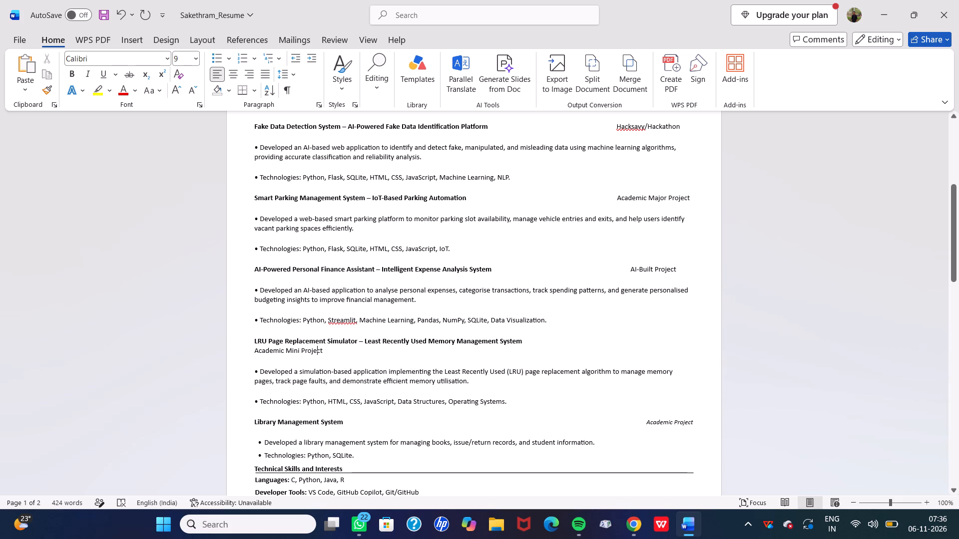
pyautogui.moveTo(322, 352); pyautogui.dragTo(248, 349)
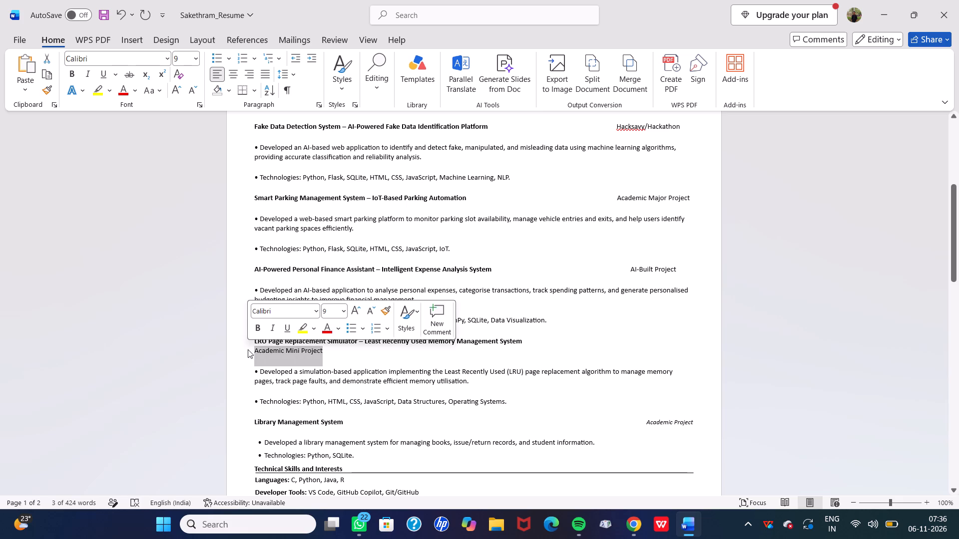
pyautogui.hotkey('ctrl', 'x')
pyautogui.press('BackSpace')
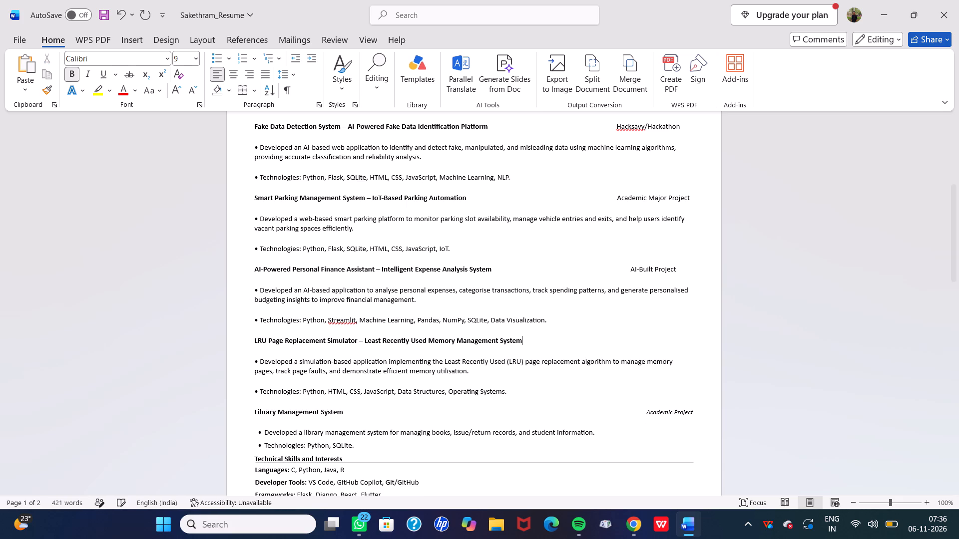
pyautogui.press('space')
pyautogui.press('space')
pyautogui.press('space')
pyautogui.press('space')
pyautogui.press('space')
pyautogui.press('space')
pyautogui.press('space')
pyautogui.press('space')
pyautogui.press('space')
pyautogui.press('space')
pyautogui.press('space')
pyautogui.press('space')
pyautogui.press('space')
pyautogui.press('space')
pyautogui.press('space')
pyautogui.press('space')
pyautogui.press('space')
pyautogui.press('space')
pyautogui.press('space')
pyautogui.press('space')
pyautogui.hotkey('ctrl', 'v')
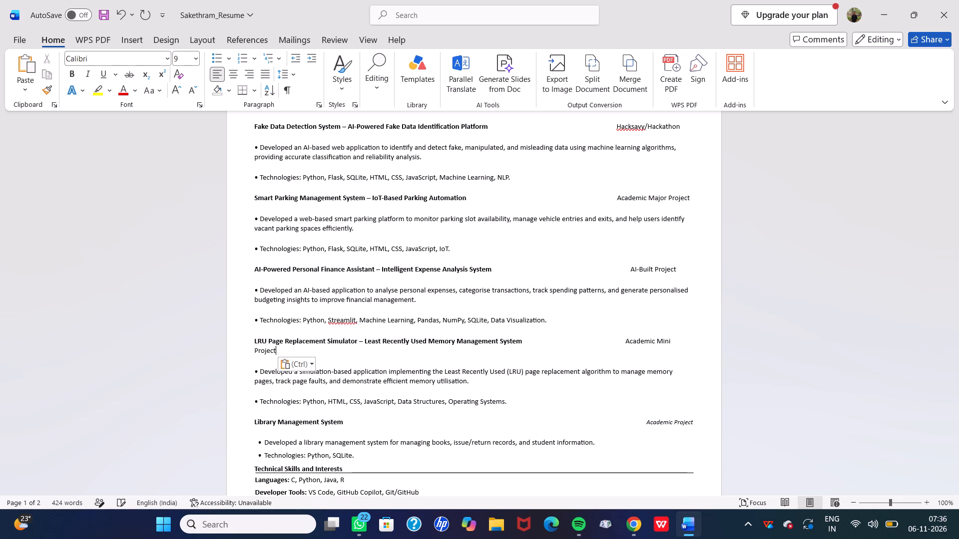
pyautogui.hotkey('ctrl', 'z')
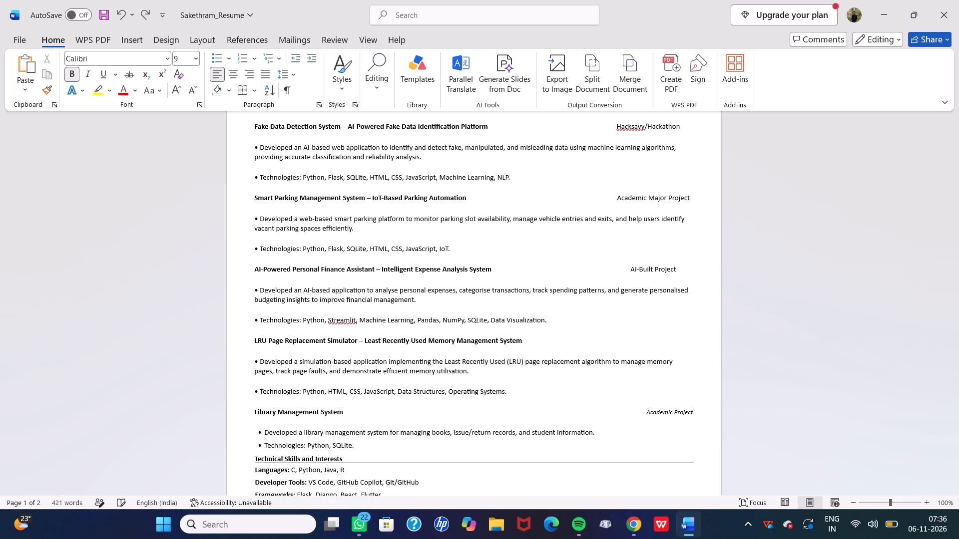
pyautogui.press('BackSpace')
pyautogui.press('BackSpace')
pyautogui.hotkey('ctrl', 'v')
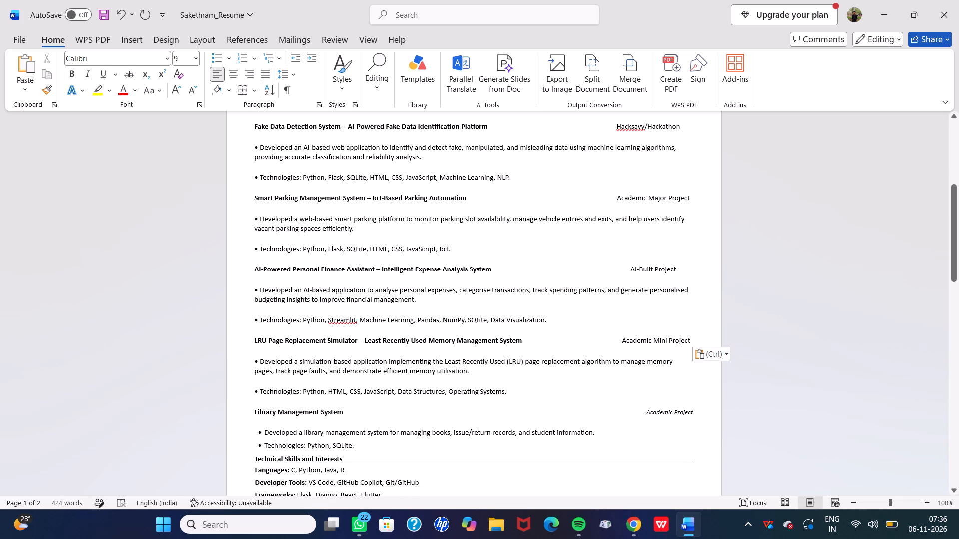
# Insert a blank line between the description and technologies lines of the Smart Civic Response System entry.
pyautogui.scroll(1, 496, 393)
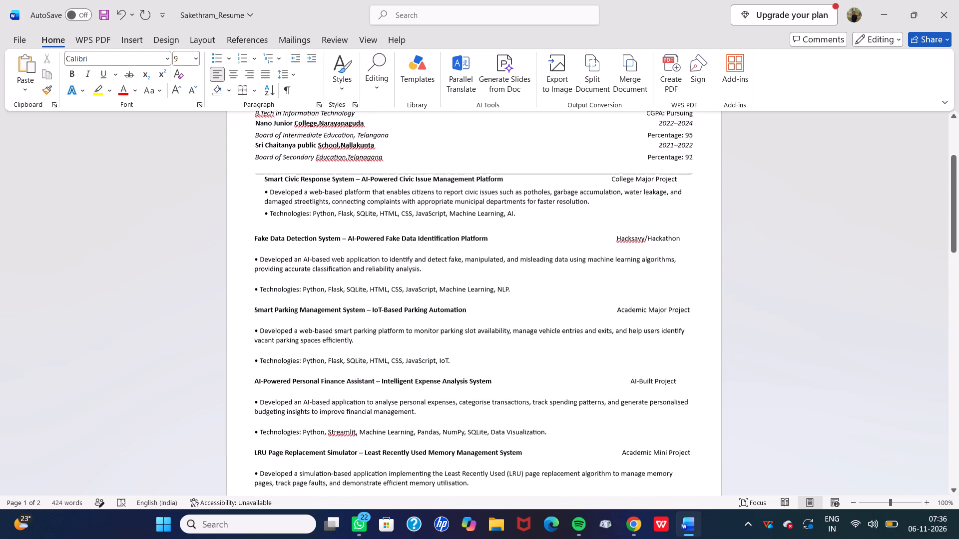
pyautogui.scroll(3, 496, 393)
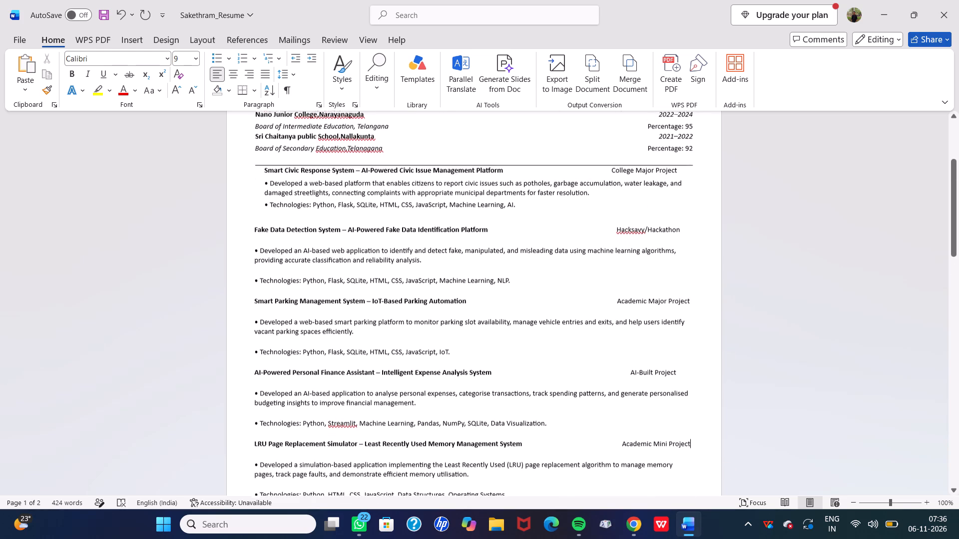
pyautogui.scroll(3, 496, 393)
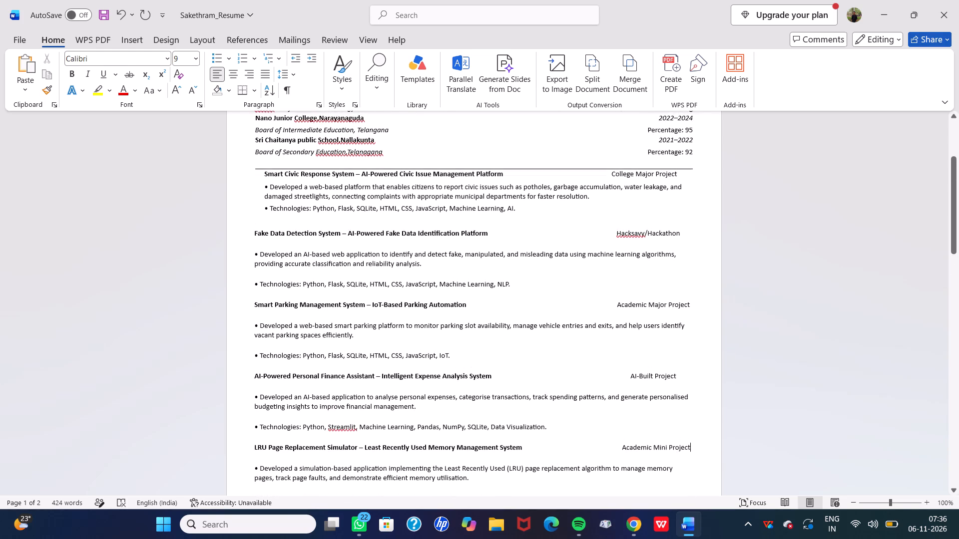
pyautogui.click(608, 198)
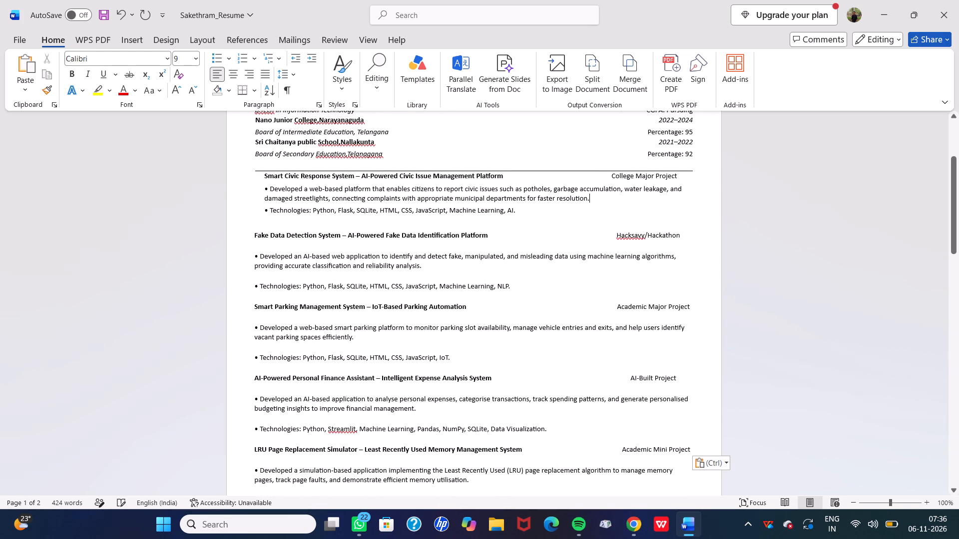
pyautogui.press('Return')
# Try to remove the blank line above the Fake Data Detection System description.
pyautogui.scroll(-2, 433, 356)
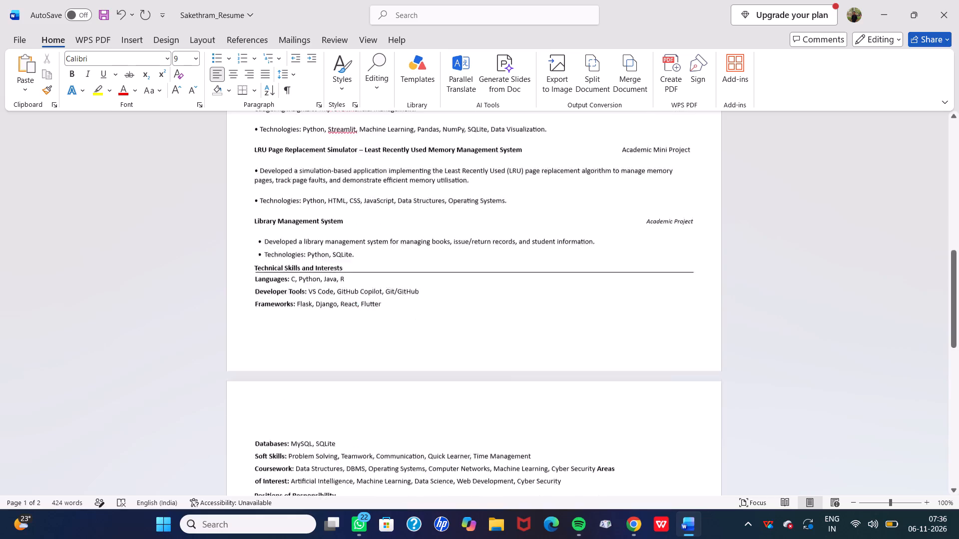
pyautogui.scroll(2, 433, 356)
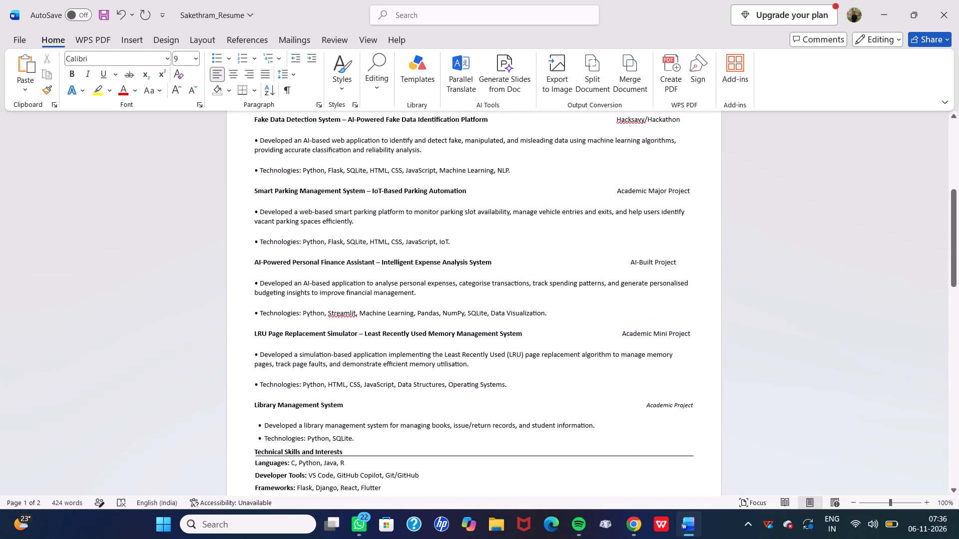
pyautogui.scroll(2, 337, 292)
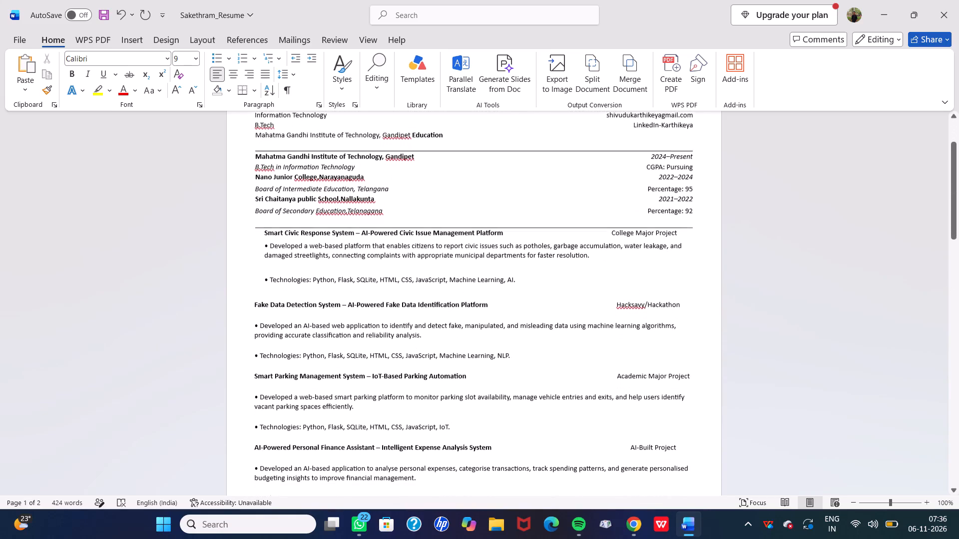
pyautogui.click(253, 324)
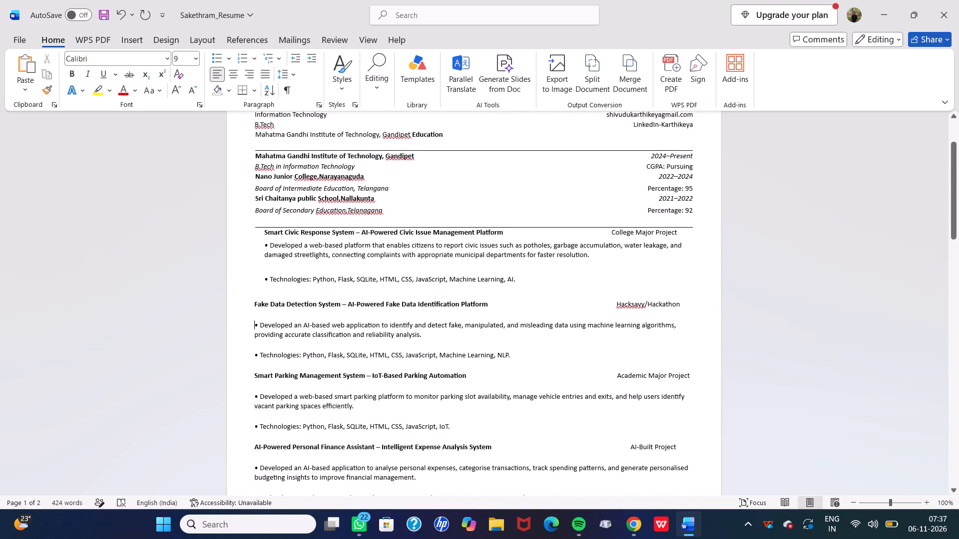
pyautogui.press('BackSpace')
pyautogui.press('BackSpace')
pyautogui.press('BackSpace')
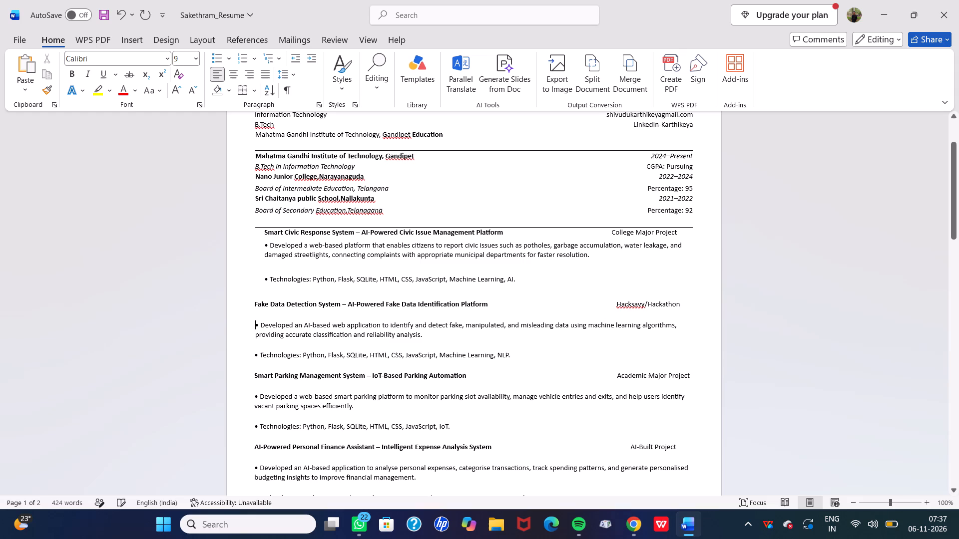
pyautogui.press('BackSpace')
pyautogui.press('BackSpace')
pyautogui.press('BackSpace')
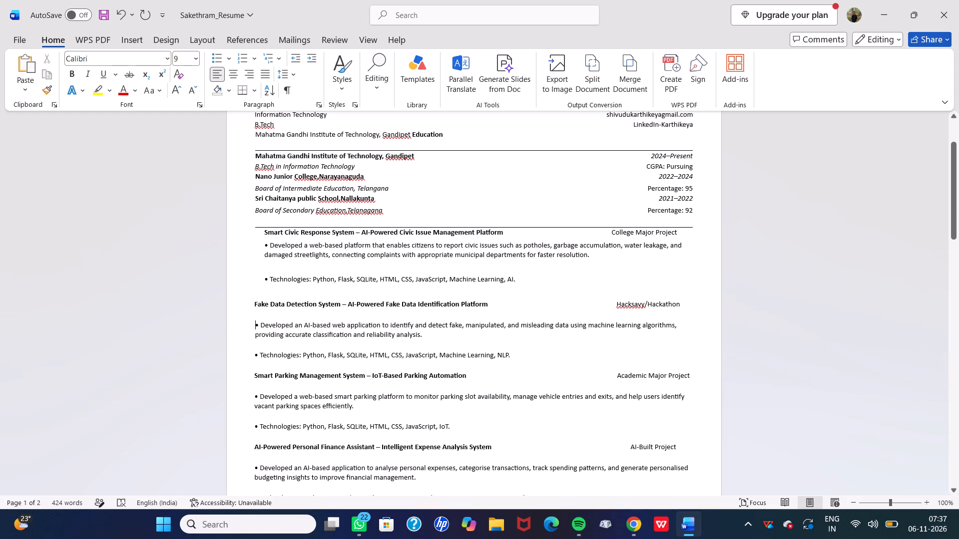
# Delete the description and technologies bullets of the old Library Management System project.
pyautogui.scroll(-3, 430, 421)
pyautogui.scroll(1, 430, 421)
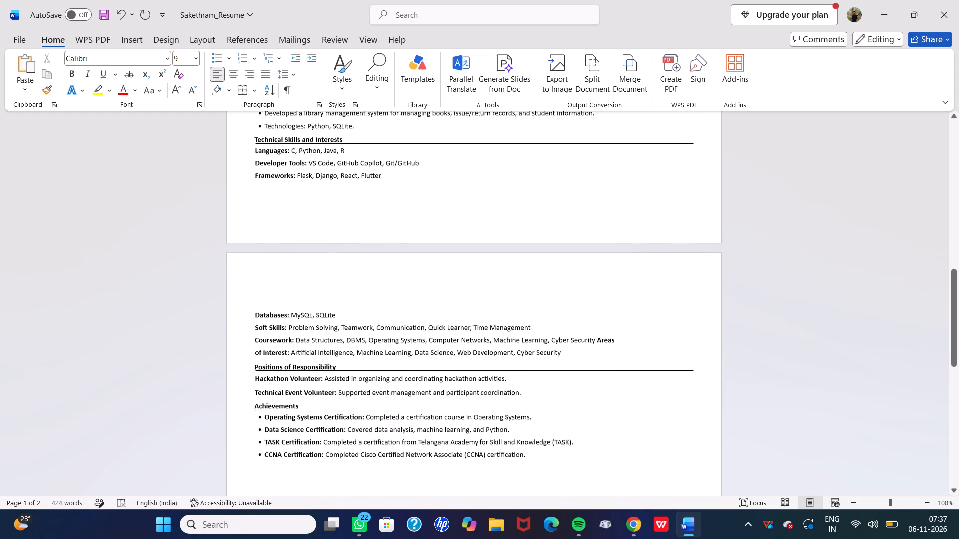
pyautogui.scroll(2, 430, 421)
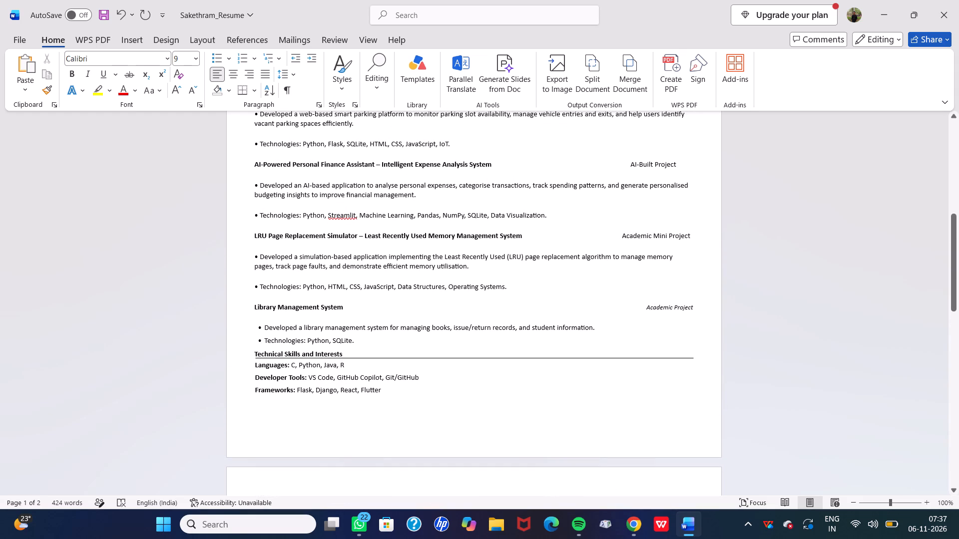
pyautogui.click(353, 340)
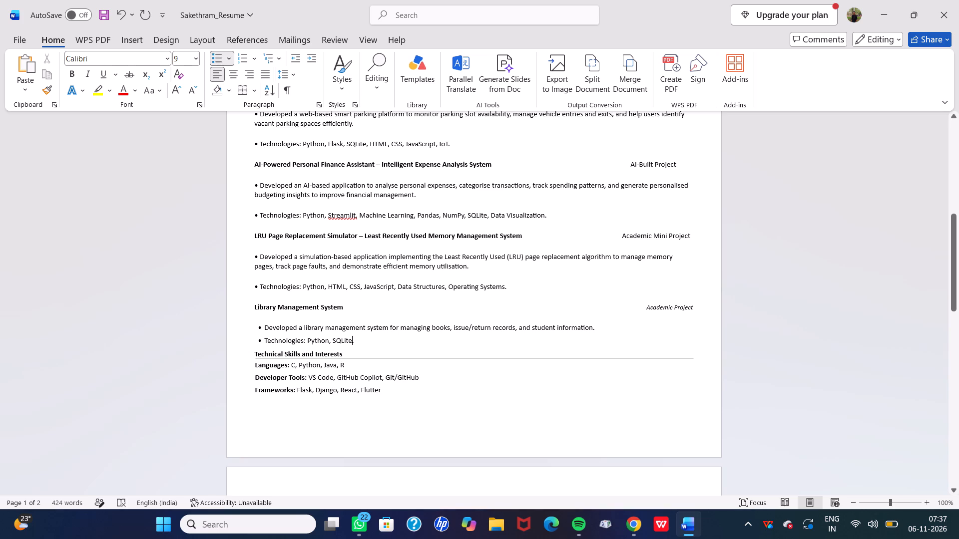
pyautogui.click(360, 341)
pyautogui.press('BackSpace')
pyautogui.press('BackSpace')
pyautogui.press('BackSpace')
pyautogui.press('BackSpace')
pyautogui.press('BackSpace')
pyautogui.press('BackSpace')
pyautogui.press('BackSpace')
pyautogui.press('BackSpace')
pyautogui.press('BackSpace')
pyautogui.press('BackSpace')
pyautogui.press('BackSpace')
pyautogui.press('BackSpace')
pyautogui.press('BackSpace')
pyautogui.press('BackSpace')
pyautogui.press('BackSpace')
pyautogui.press('BackSpace')
pyautogui.press('BackSpace')
pyautogui.press('BackSpace')
pyautogui.press('BackSpace')
pyautogui.press('BackSpace')
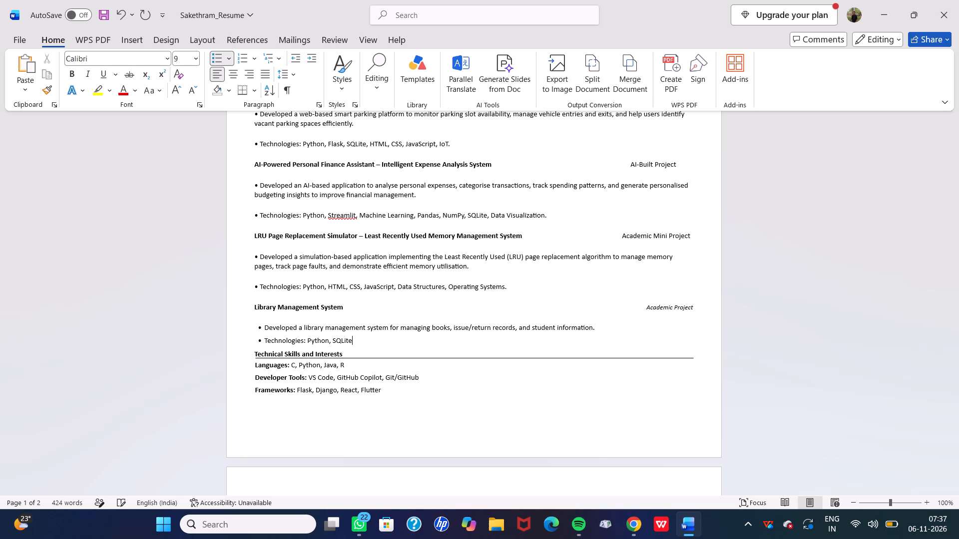
pyautogui.press('BackSpace')
pyautogui.press('BackSpace')
pyautogui.press('BackSpace')
pyautogui.press('BackSpace')
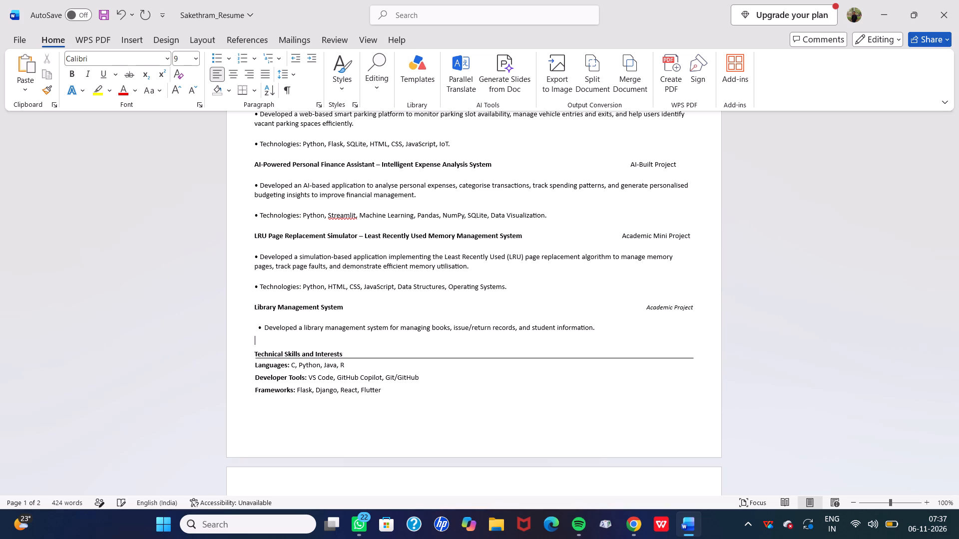
pyautogui.press('BackSpace')
pyautogui.press('BackSpace')
pyautogui.press('BackSpace')
pyautogui.press('BackSpace')
pyautogui.press('BackSpace')
pyautogui.press('BackSpace')
pyautogui.press('BackSpace')
pyautogui.press('BackSpace')
pyautogui.press('BackSpace')
pyautogui.press('BackSpace')
pyautogui.press('BackSpace')
pyautogui.press('BackSpace')
pyautogui.press('BackSpace')
pyautogui.press('BackSpace')
pyautogui.press('BackSpace')
pyautogui.press('BackSpace')
pyautogui.press('BackSpace')
pyautogui.press('BackSpace')
pyautogui.press('BackSpace')
pyautogui.press('BackSpace')
pyautogui.press('BackSpace')
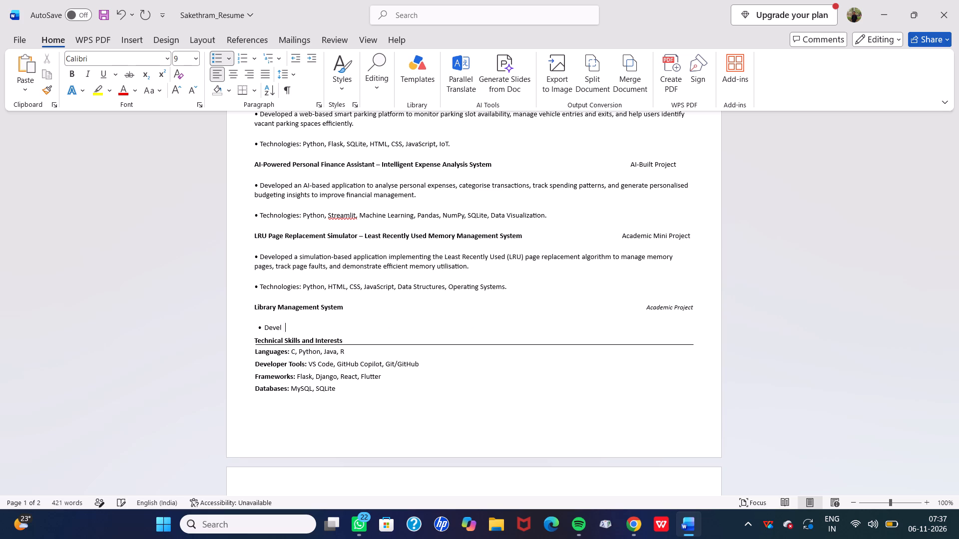
pyautogui.press('BackSpace')
pyautogui.press('BackSpace')
pyautogui.press('BackSpace')
pyautogui.press('BackSpace')
pyautogui.press('BackSpace')
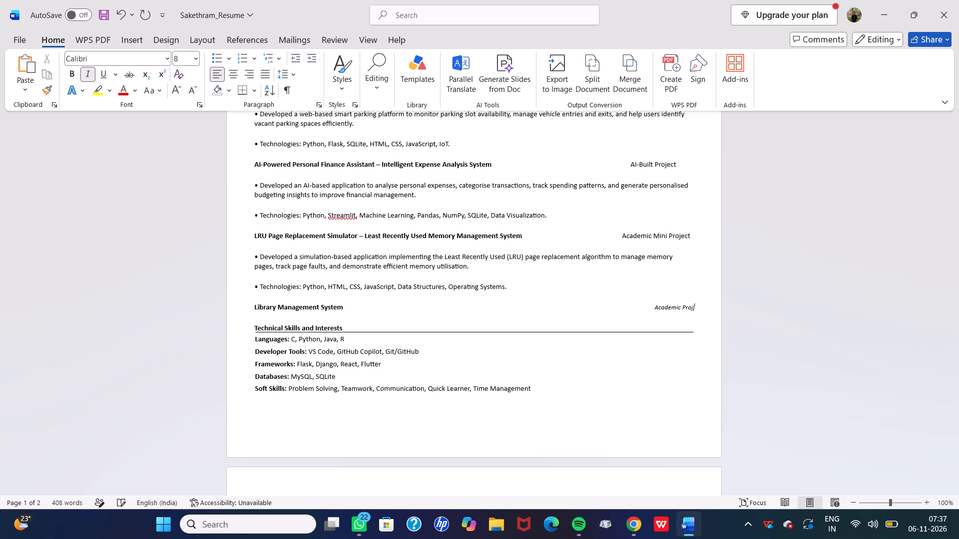
# Delete the italic "Academic Project" label from the Library Management System title line.
pyautogui.press('BackSpace')
pyautogui.press('BackSpace')
pyautogui.press('BackSpace')
pyautogui.press('BackSpace')
pyautogui.press('BackSpace')
pyautogui.press('BackSpace')
pyautogui.press('BackSpace')
pyautogui.press('BackSpace')
pyautogui.press('BackSpace')
pyautogui.press('BackSpace')
pyautogui.press('BackSpace')
pyautogui.press('BackSpace')
pyautogui.press('BackSpace')
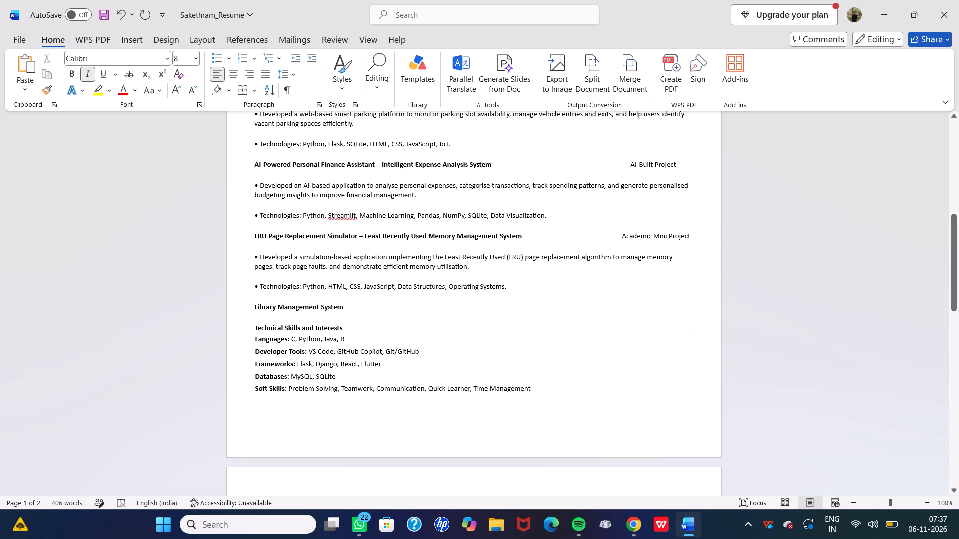
# Delete the Library Management System title and its leftover empty line above Technical Skills and Interests.
pyautogui.moveTo(253, 308); pyautogui.dragTo(287, 303)
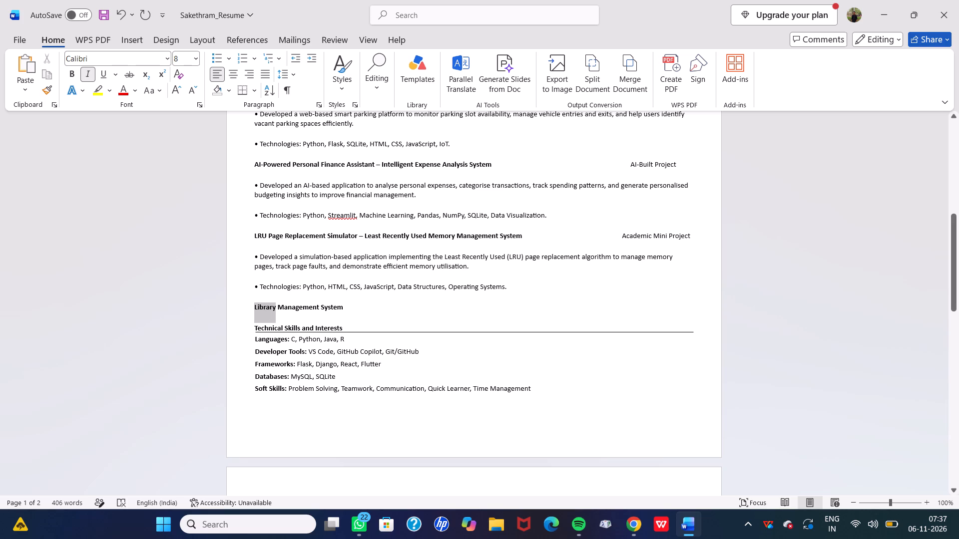
pyautogui.moveTo(287, 303); pyautogui.dragTo(344, 307)
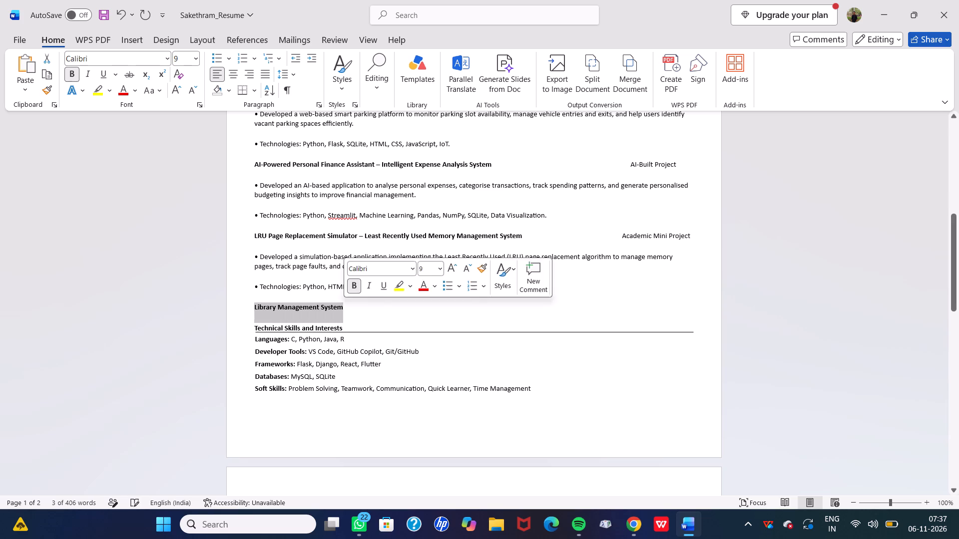
pyautogui.press('BackSpace')
pyautogui.press('BackSpace')
pyautogui.press('BackSpace')
pyautogui.press('BackSpace')
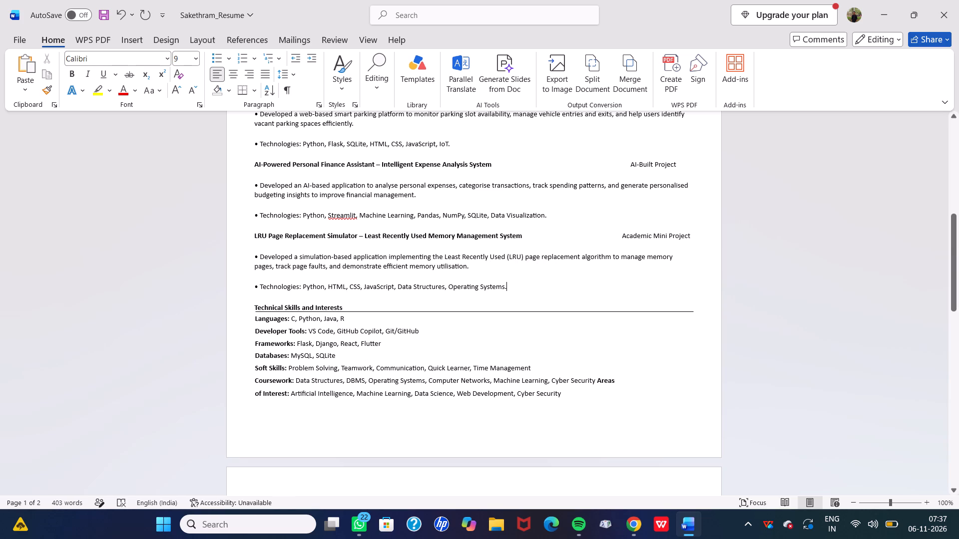
# Break the line after the Coursework entries so that "Areas of Interest:" starts on its own line.
pyautogui.scroll(-2, 305, 426)
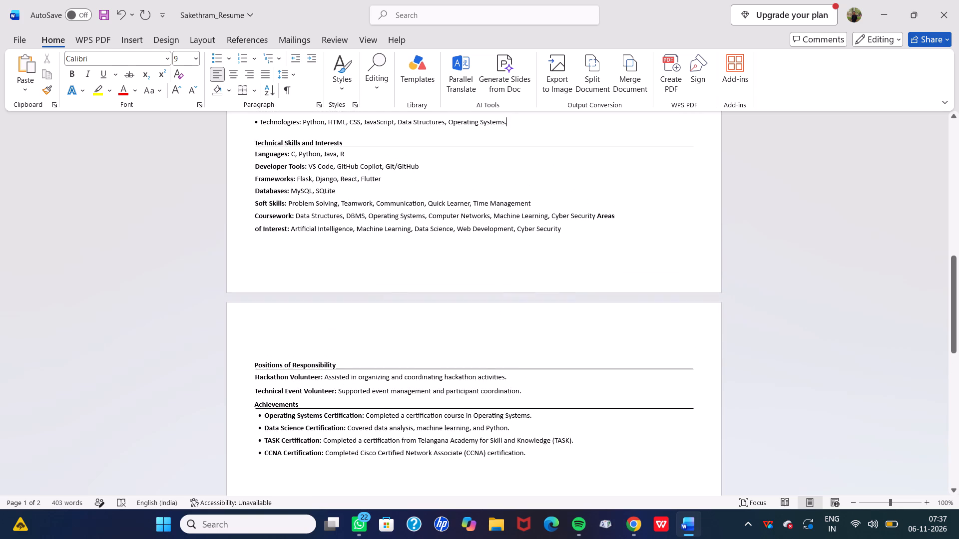
pyautogui.scroll(-2, 305, 426)
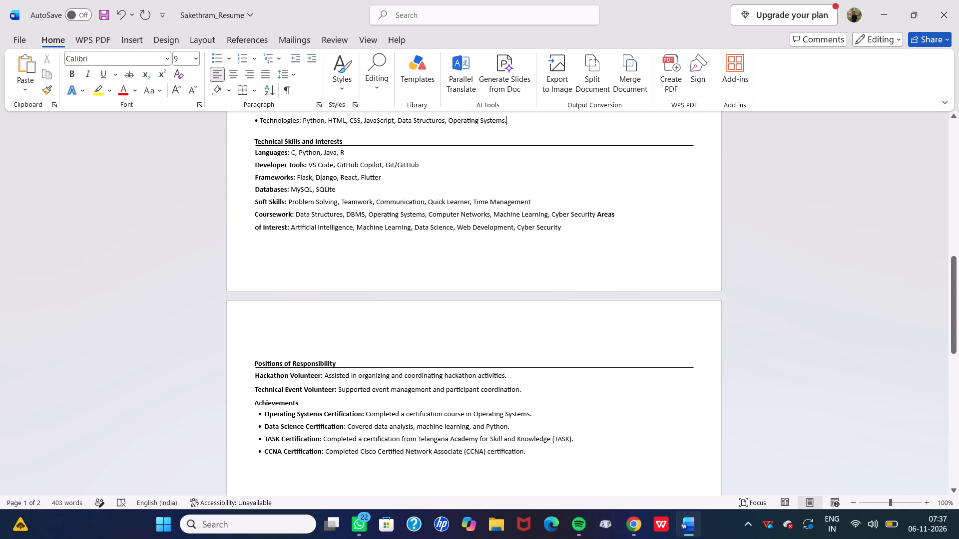
pyautogui.click(596, 214)
pyautogui.press('Return')
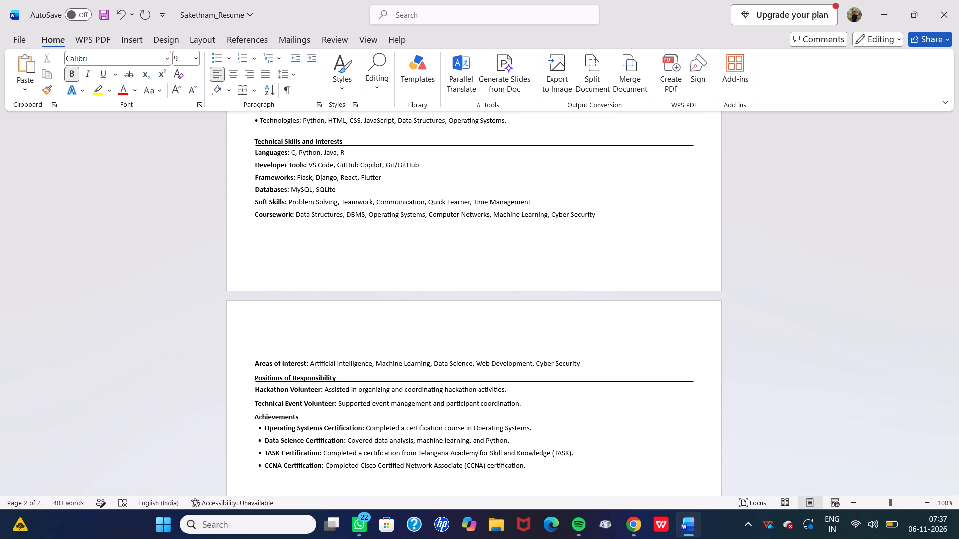
pyautogui.scroll(2, 479, 258)
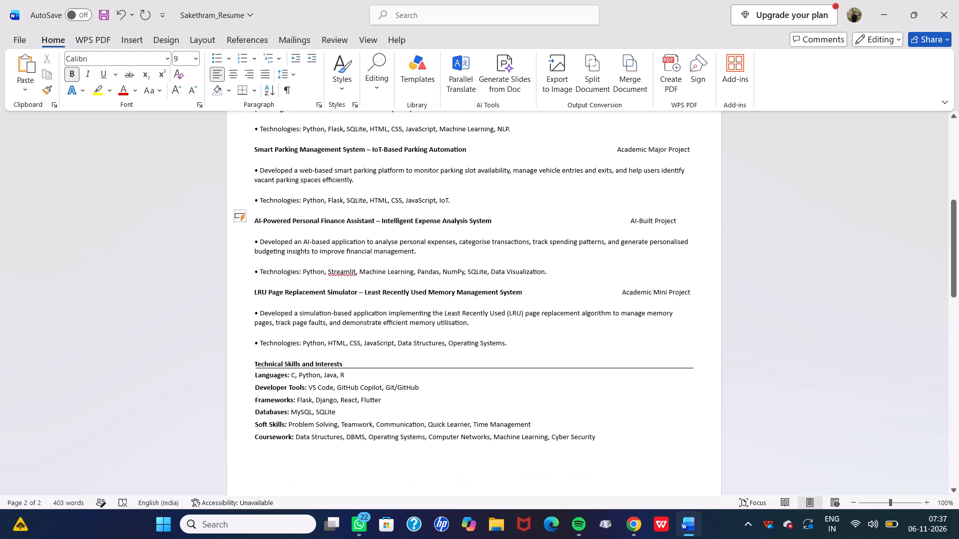
pyautogui.moveTo(252, 362); pyautogui.dragTo(434, 488)
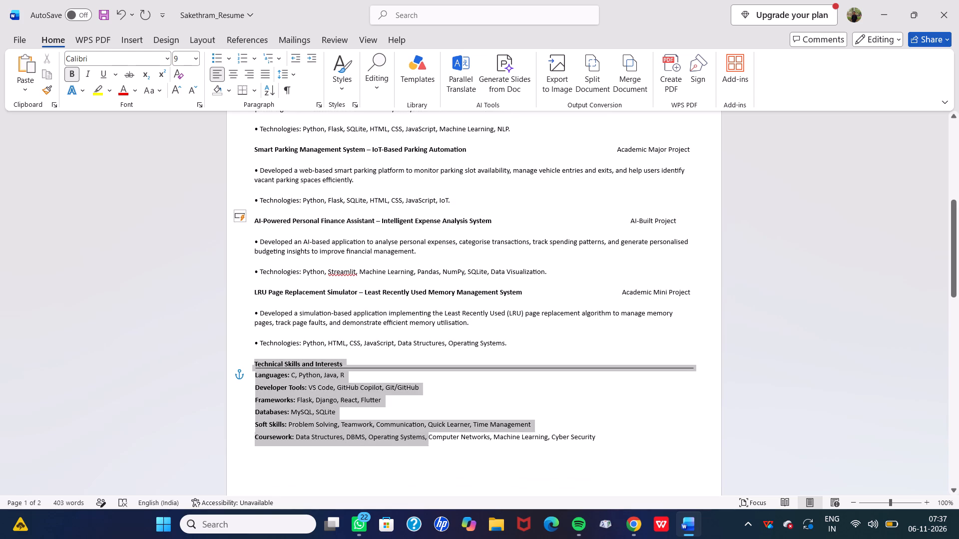
pyautogui.moveTo(434, 488); pyautogui.dragTo(492, 304)
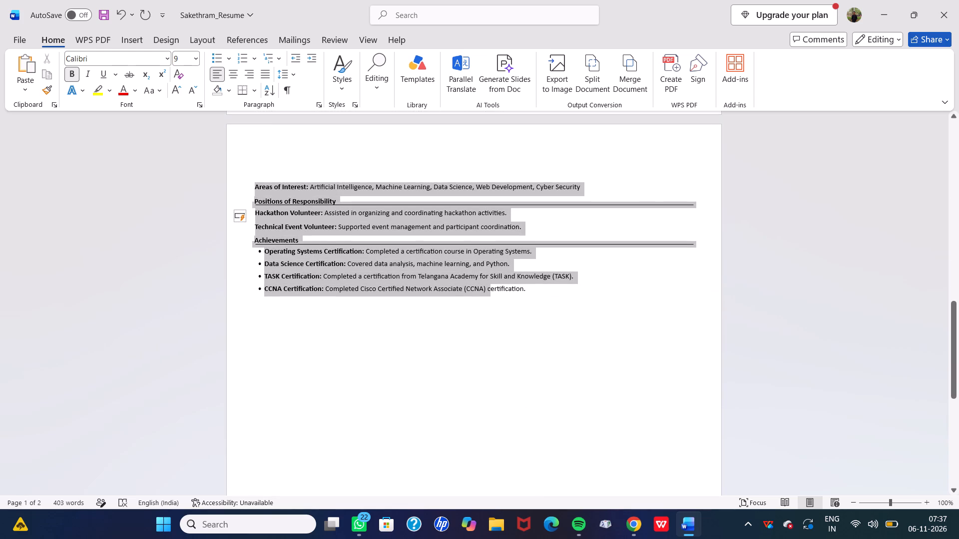
pyautogui.moveTo(492, 304); pyautogui.dragTo(525, 299)
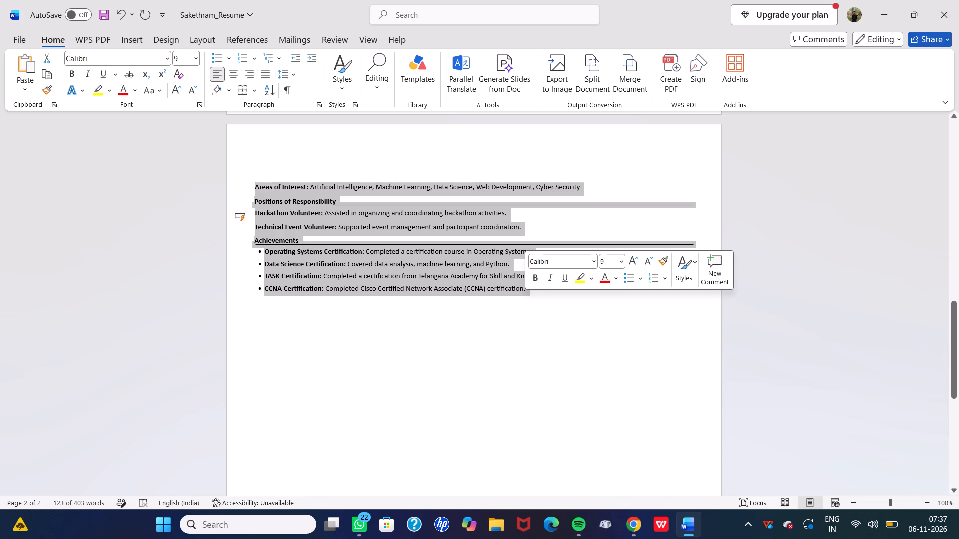
pyautogui.hotkey('ctrl', 'c')
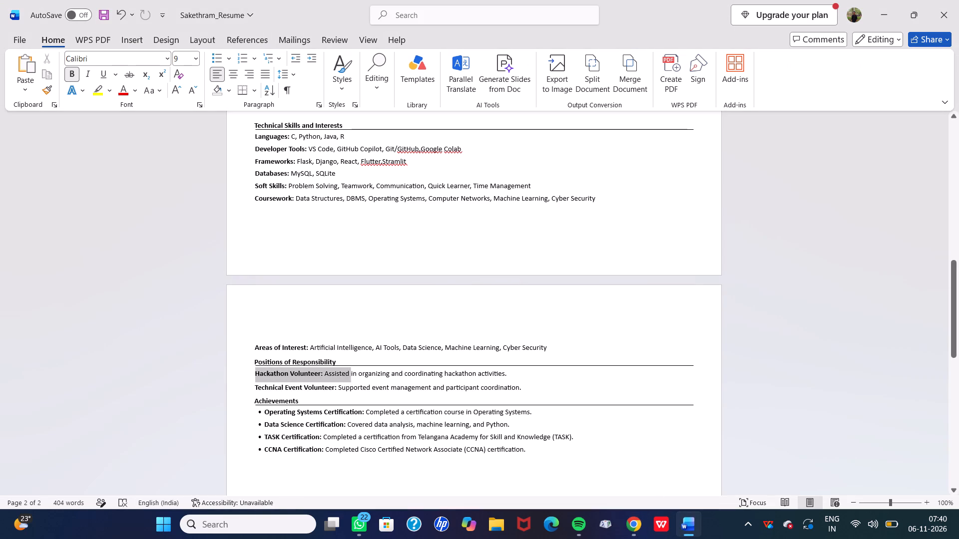
pyautogui.moveTo(361, 378); pyautogui.dragTo(511, 389)
pyautogui.click(511, 389)
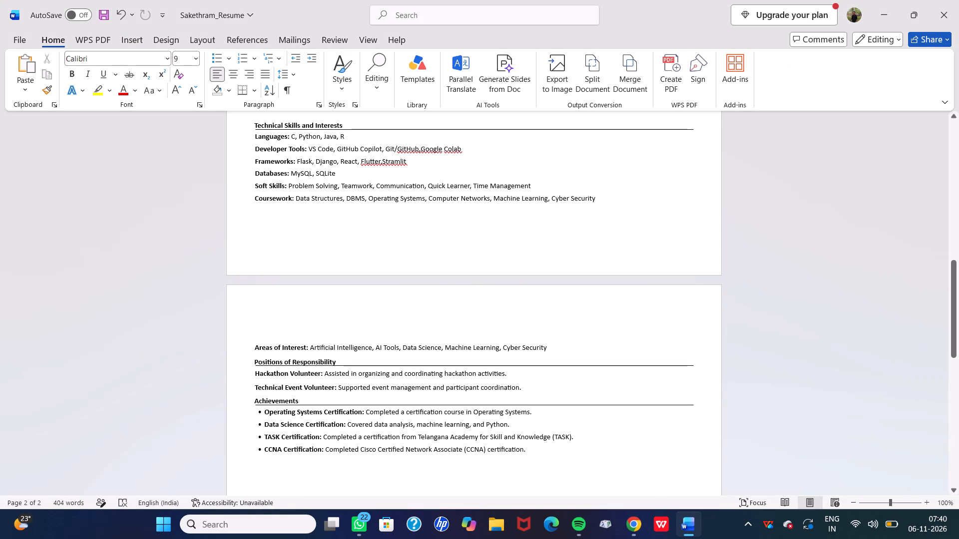
pyautogui.moveTo(254, 377); pyautogui.dragTo(459, 375)
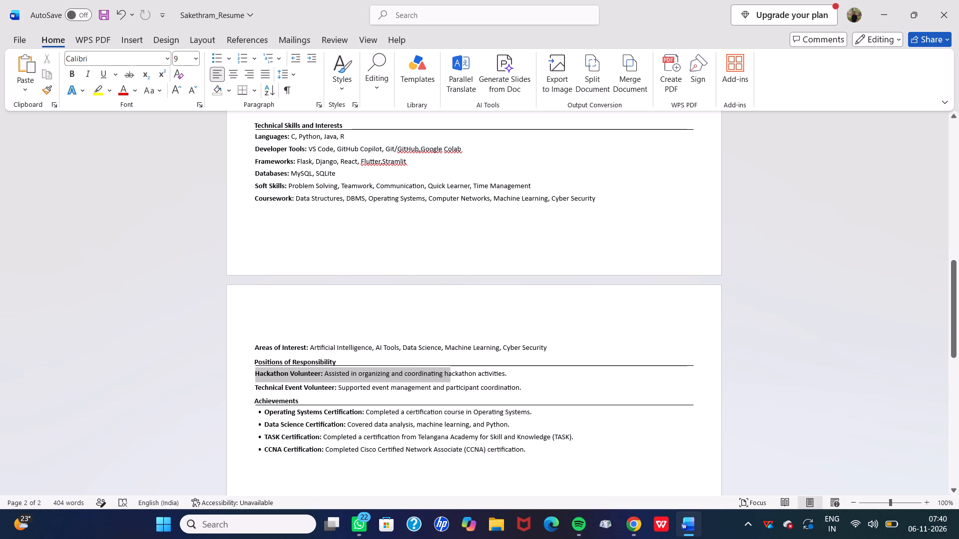
pyautogui.moveTo(459, 375); pyautogui.dragTo(505, 377)
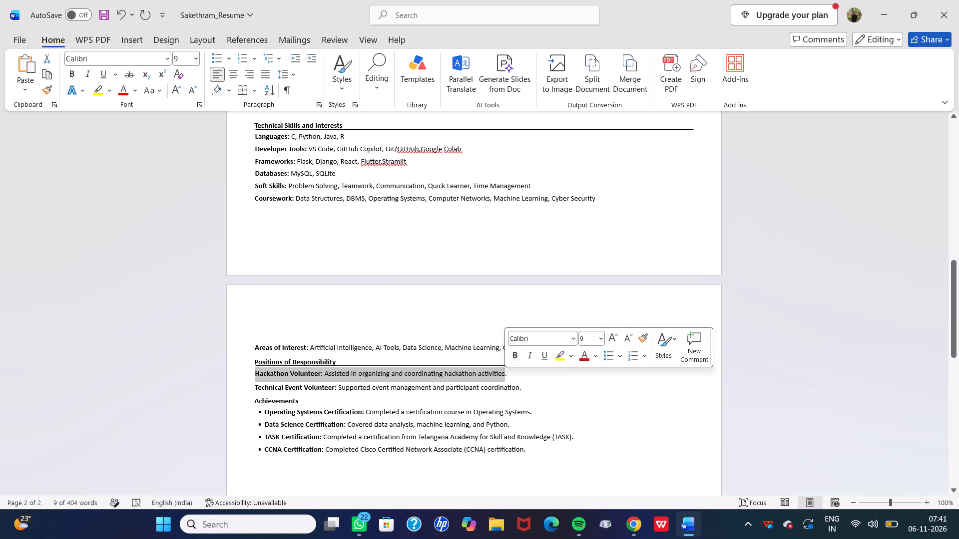
pyautogui.hotkey('ctrl', 'v')
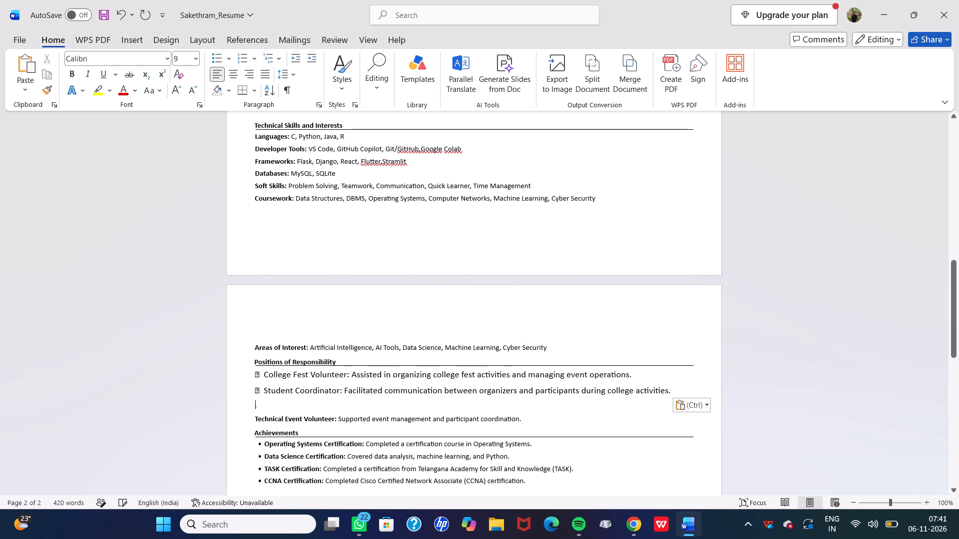
pyautogui.click(260, 404)
# Remove the leftover period below the pasted entries and the stray bullet symbols before College Fest Volunteer and Student Coordinator.
pyautogui.press('BackSpace')
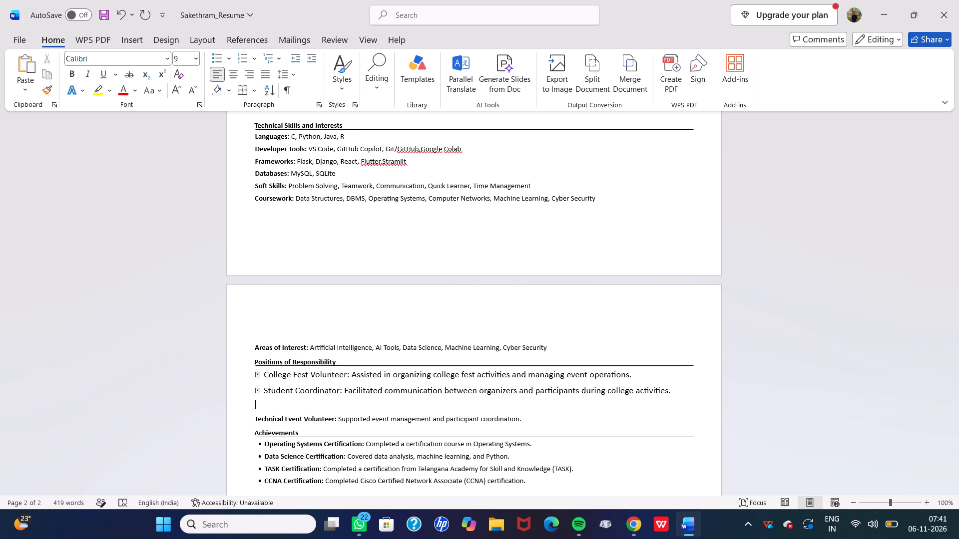
pyautogui.press('BackSpace')
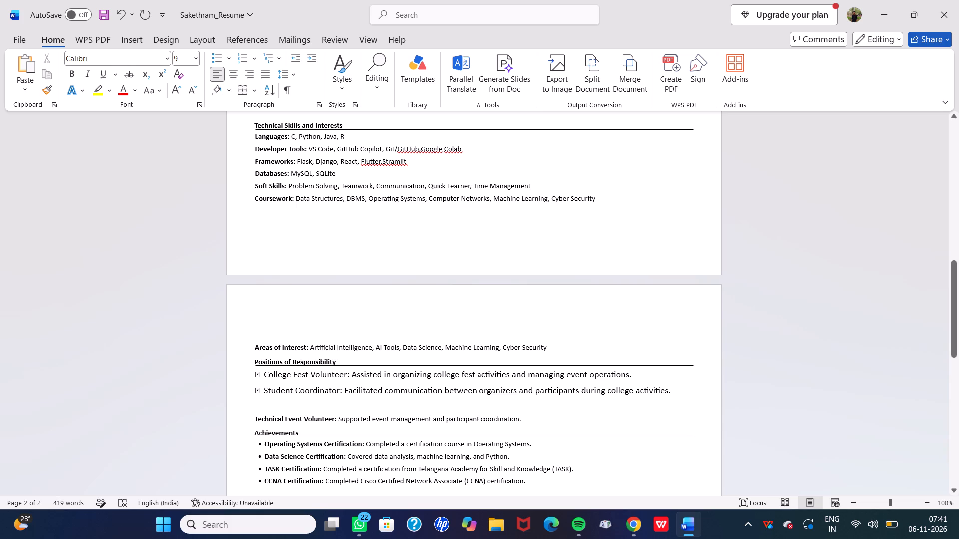
pyautogui.click(263, 378)
pyautogui.press('BackSpace')
pyautogui.press('BackSpace')
pyautogui.press('BackSpace')
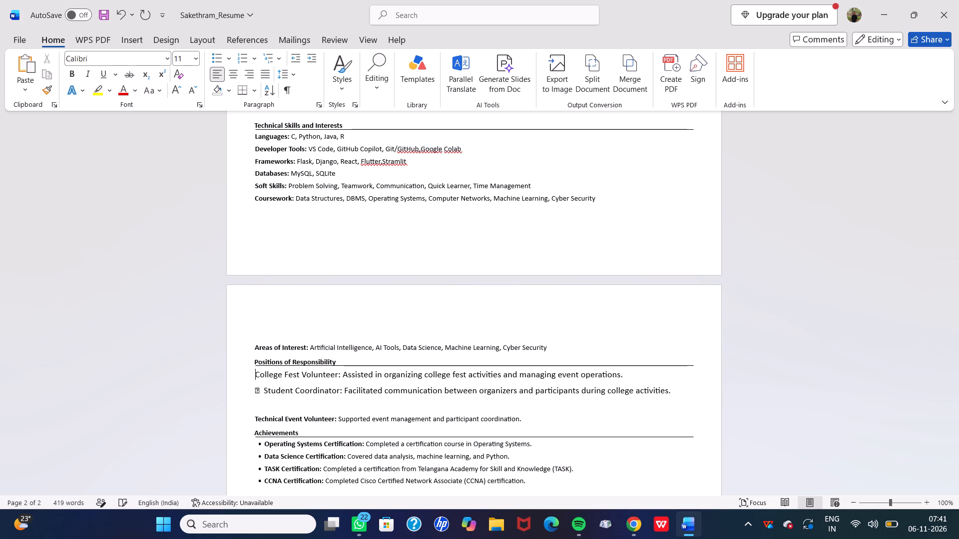
pyautogui.press('Down')
pyautogui.press('Right')
pyautogui.press('Right')
pyautogui.press('Right')
pyautogui.press('BackSpace')
pyautogui.press('BackSpace')
pyautogui.press('BackSpace')
# Delete the blank line between the Student Coordinator and Technical Event Volunteer entries.
pyautogui.press('Down')
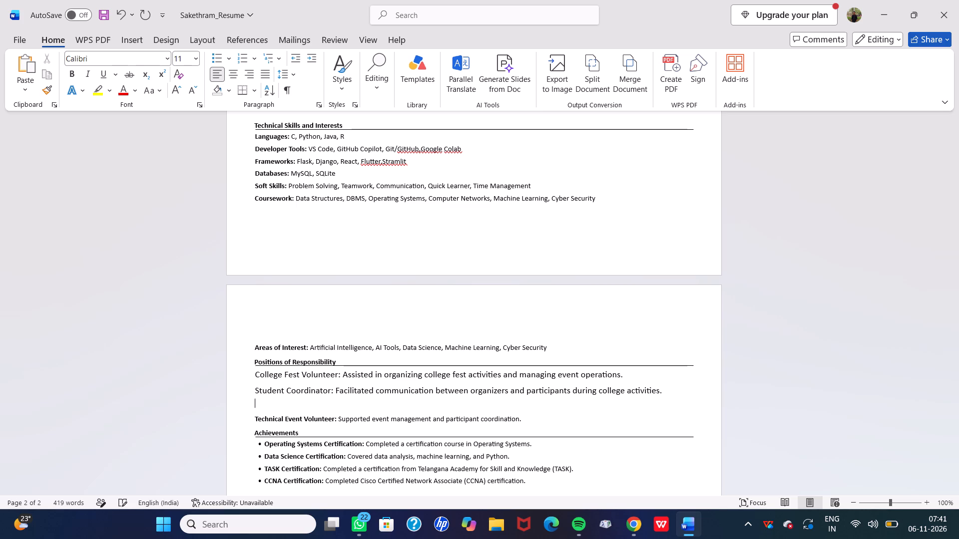
pyautogui.press('Down')
pyautogui.press('BackSpace')
pyautogui.press('BackSpace')
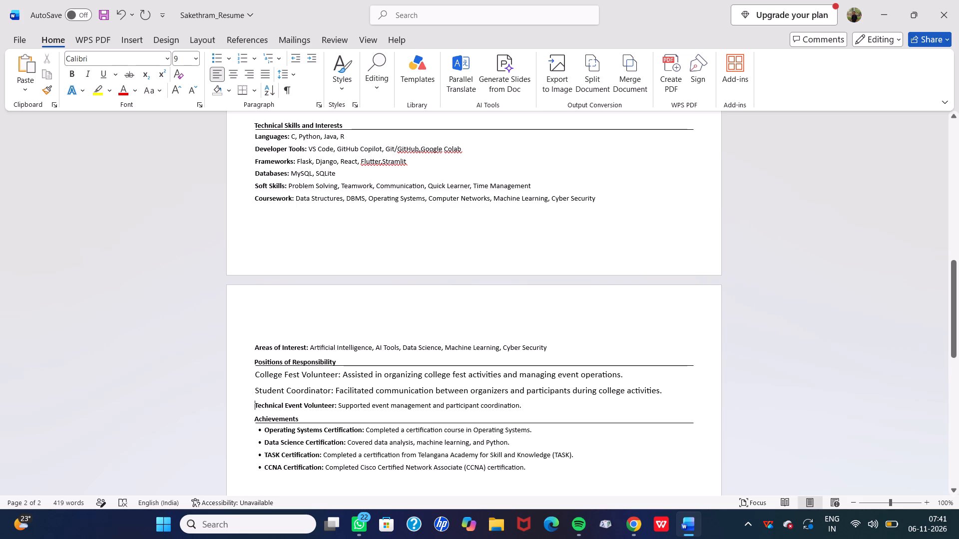
# Make the College Fest Volunteer entry bold and set its font size to 9.
pyautogui.moveTo(253, 376); pyautogui.dragTo(609, 380)
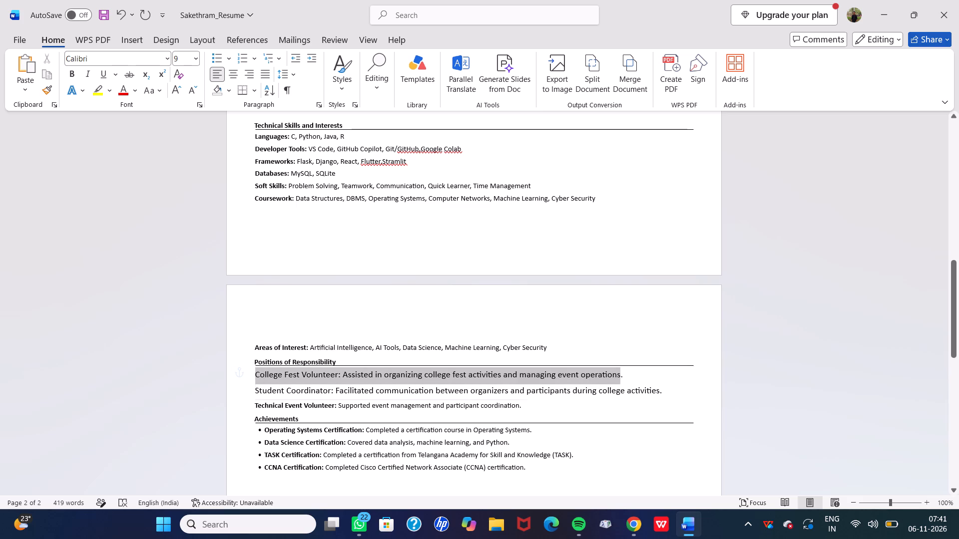
pyautogui.moveTo(609, 380); pyautogui.dragTo(626, 385)
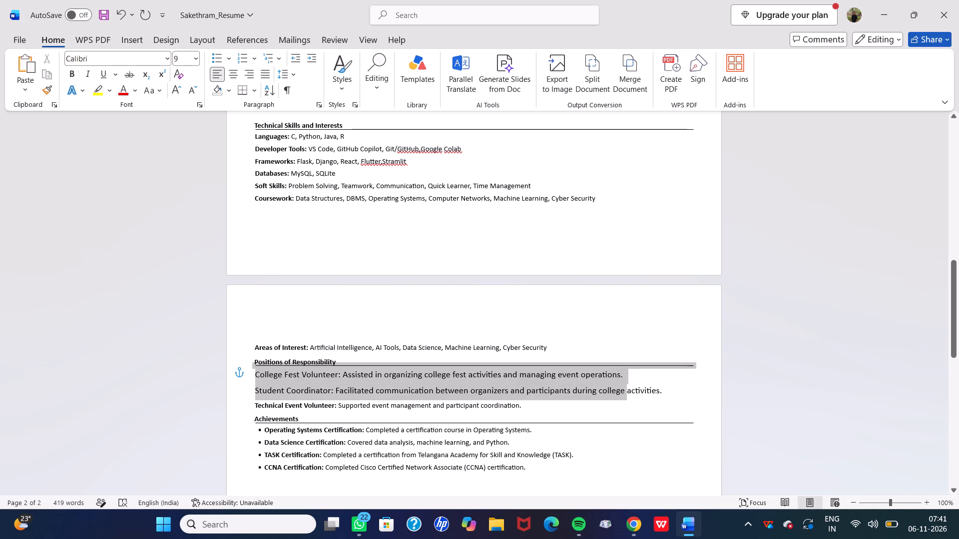
pyautogui.moveTo(626, 385); pyautogui.dragTo(621, 374)
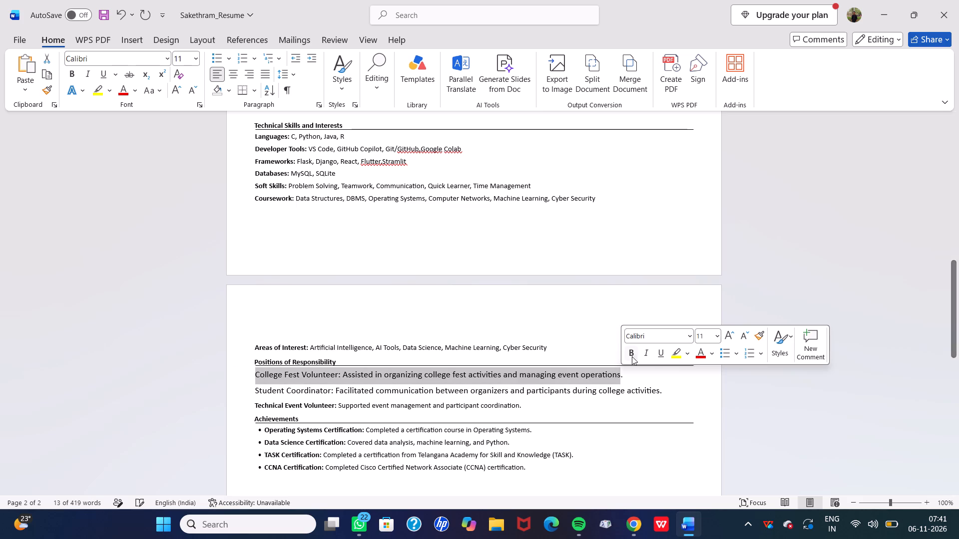
pyautogui.click(632, 350)
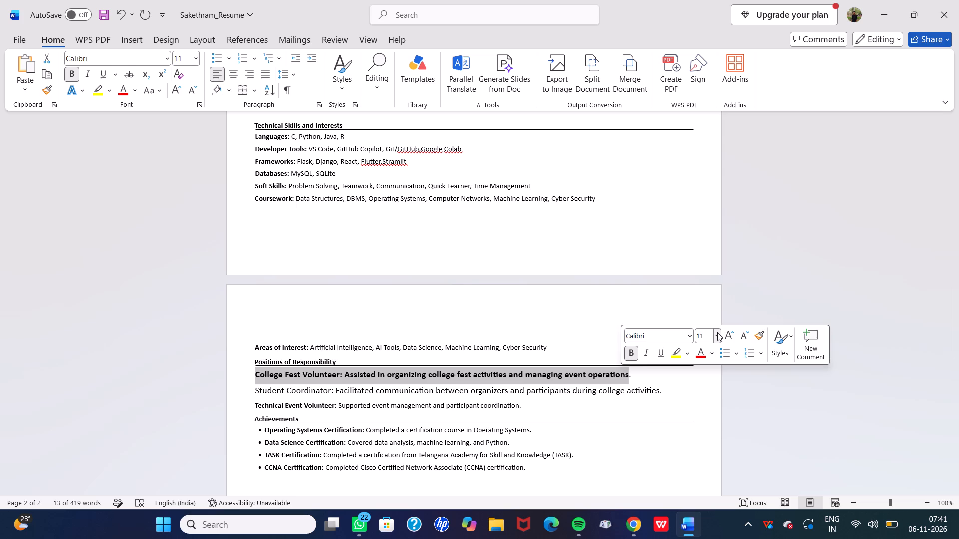
pyautogui.click(717, 332)
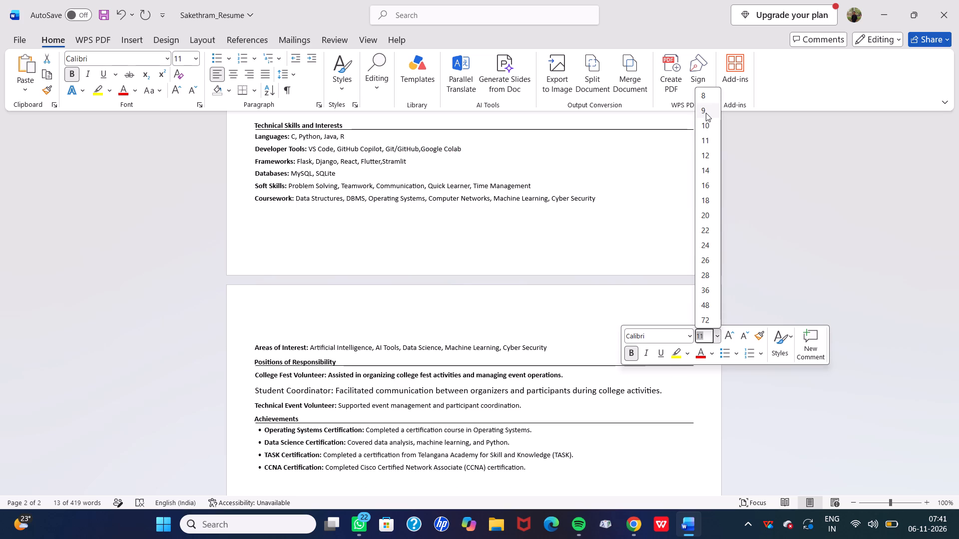
pyautogui.click(706, 113)
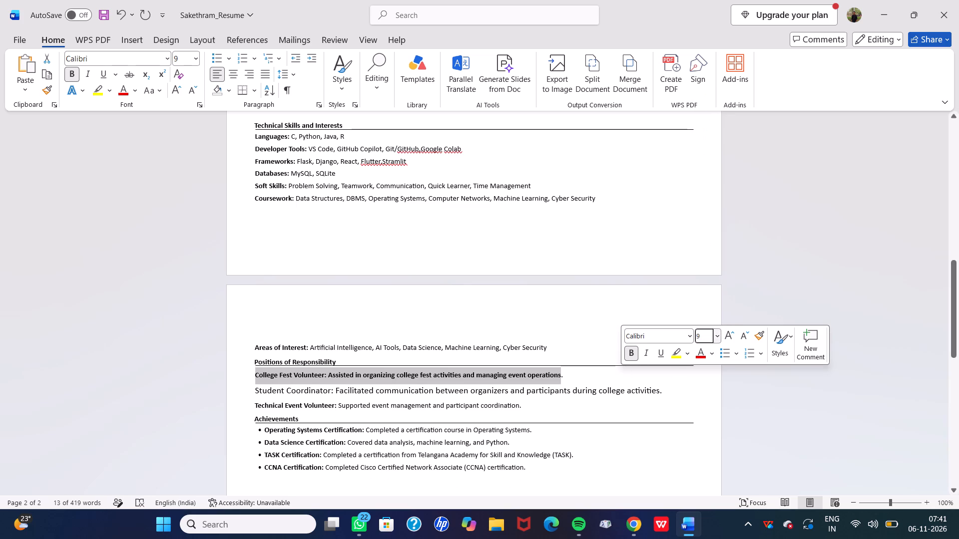
# Set the font size of the whole Student Coordinator entry to 9.
pyautogui.moveTo(666, 391); pyautogui.dragTo(337, 397)
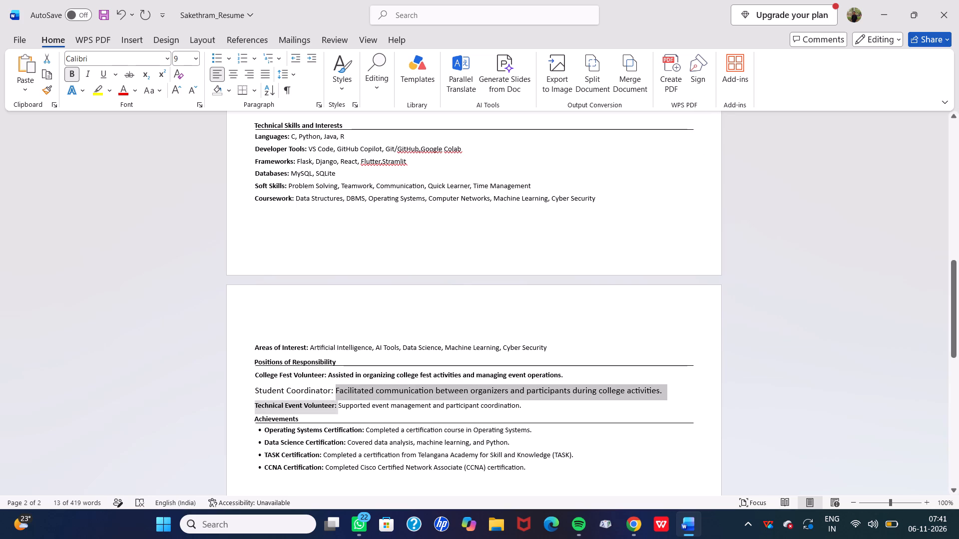
pyautogui.moveTo(337, 397); pyautogui.dragTo(270, 389)
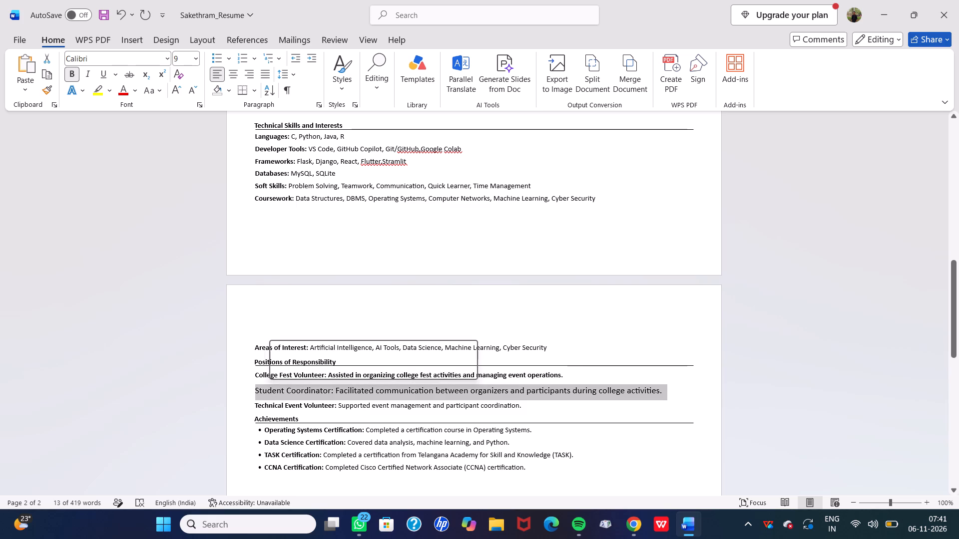
pyautogui.click(365, 355)
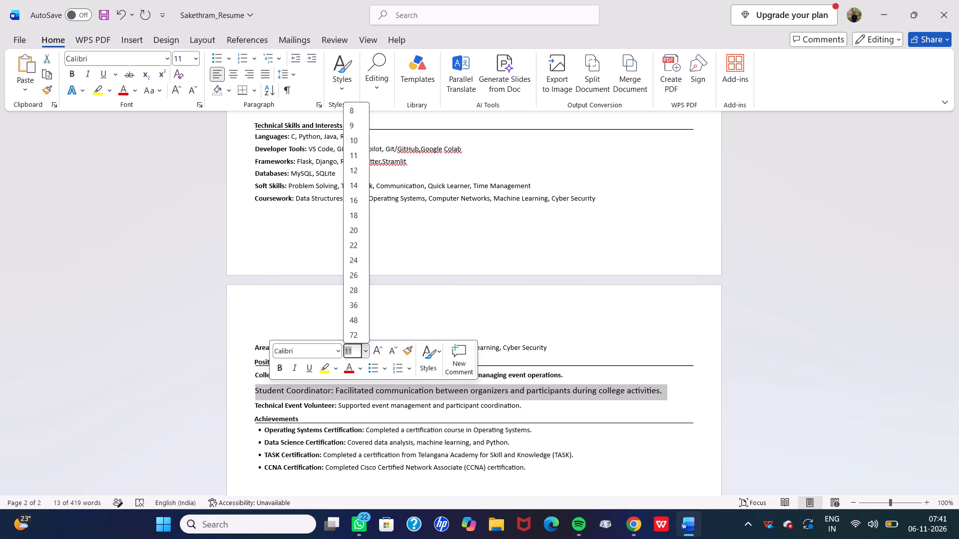
pyautogui.click(354, 125)
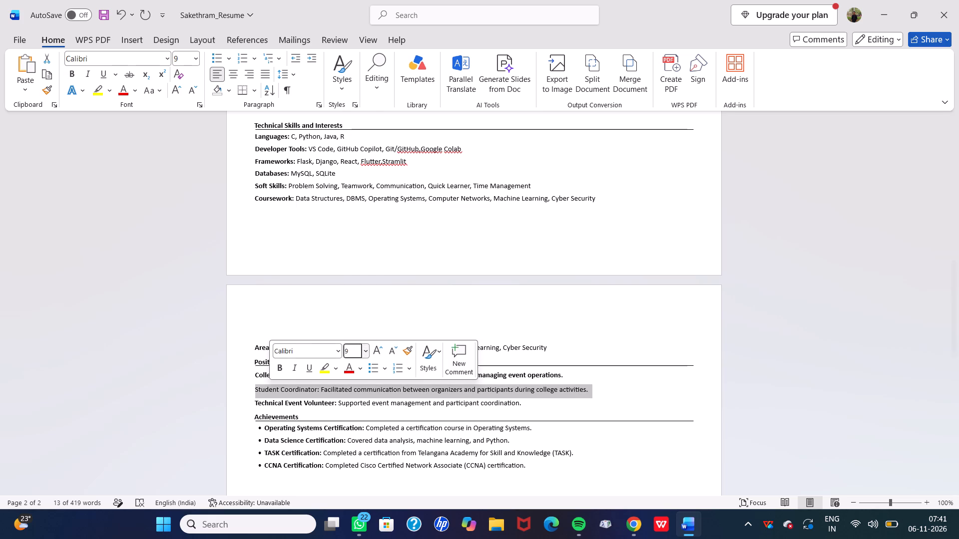
pyautogui.click(330, 404)
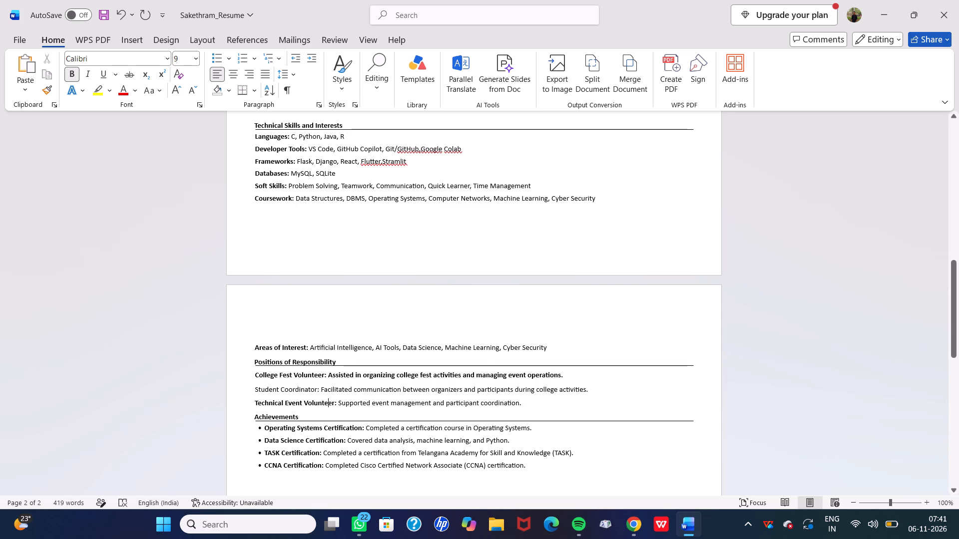
# Make only the "Student Coordinator" label bold in its entry.
pyautogui.moveTo(315, 388); pyautogui.dragTo(297, 387)
pyautogui.moveTo(297, 387); pyautogui.dragTo(296, 388)
pyautogui.moveTo(318, 390); pyautogui.dragTo(270, 385)
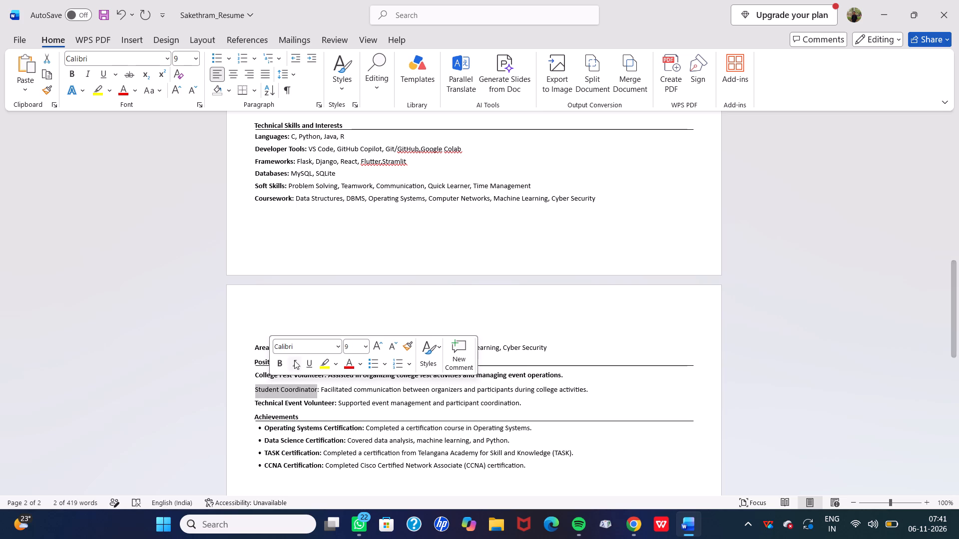
pyautogui.click(285, 362)
# Remove bold from the College Fest Volunteer description, keeping only its label bold.
pyautogui.click(240, 376)
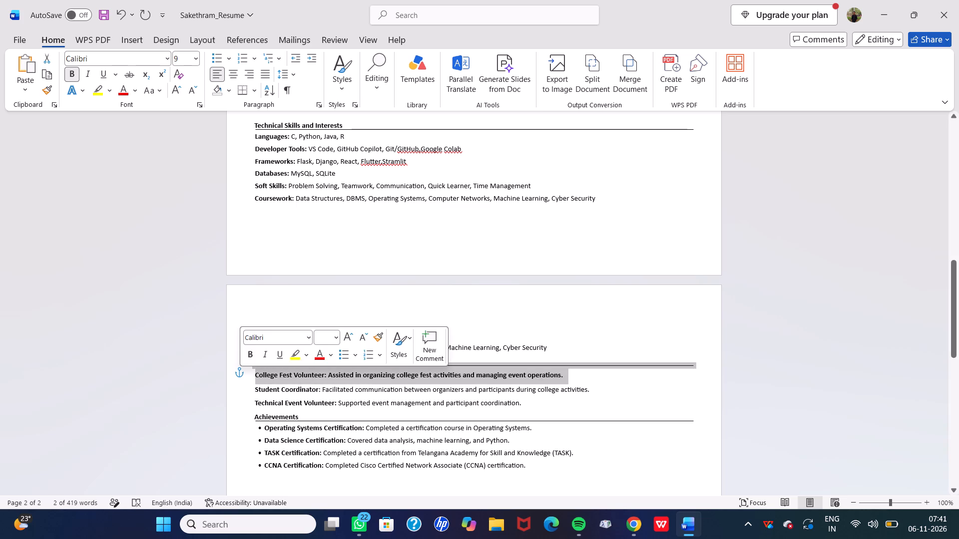
pyautogui.click(329, 373)
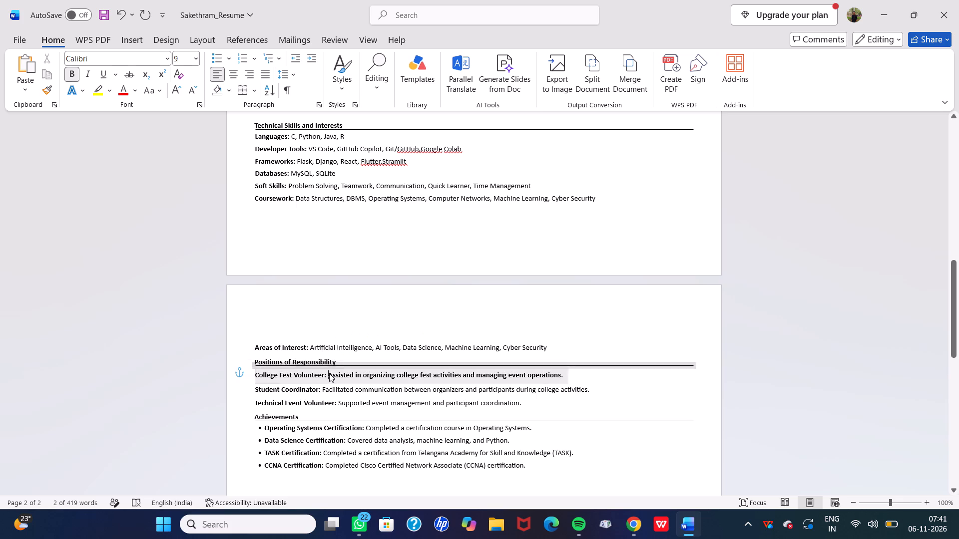
pyautogui.moveTo(329, 373); pyautogui.dragTo(519, 374)
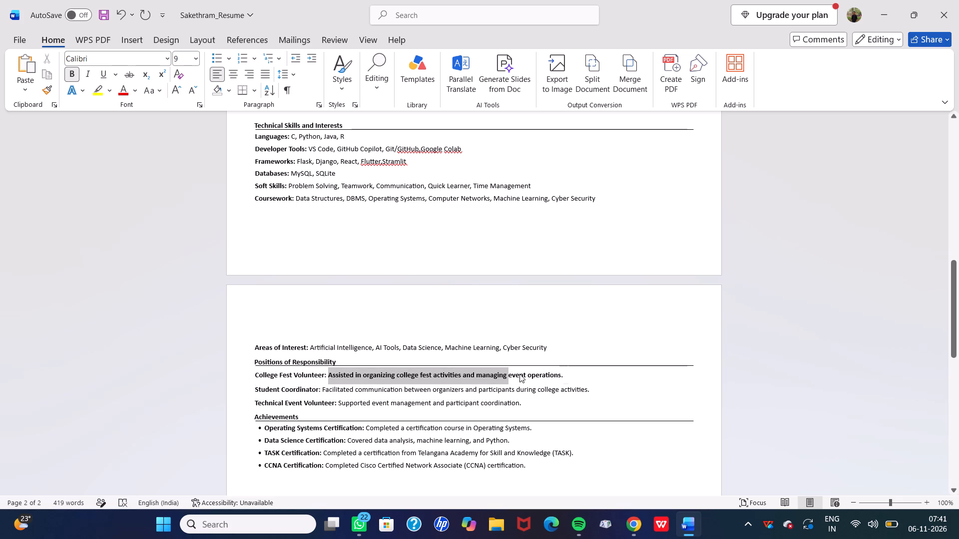
pyautogui.moveTo(519, 374); pyautogui.dragTo(564, 373)
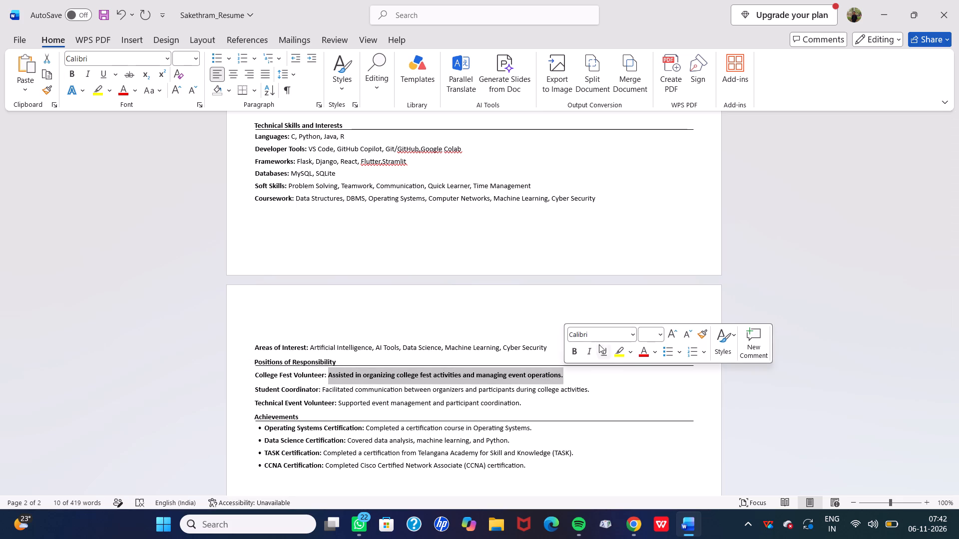
pyautogui.click(575, 351)
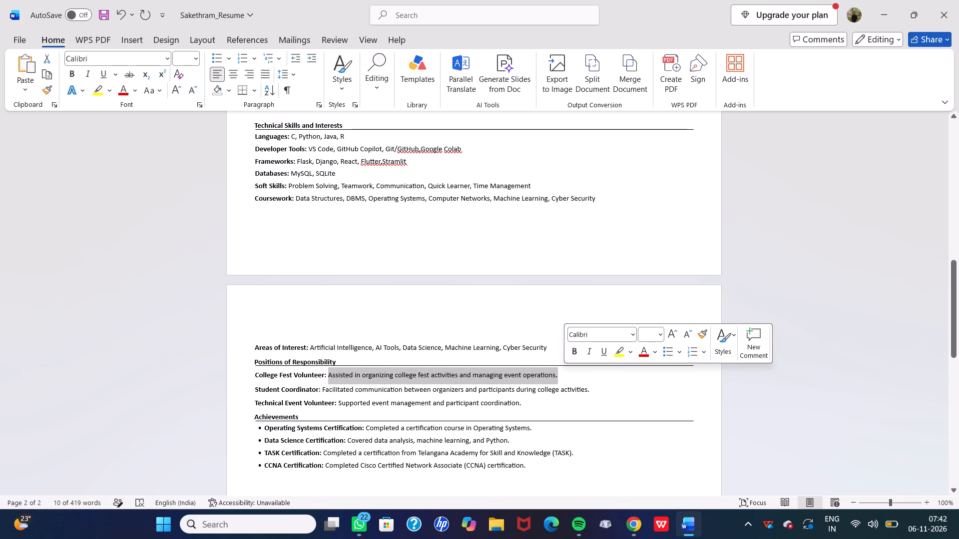
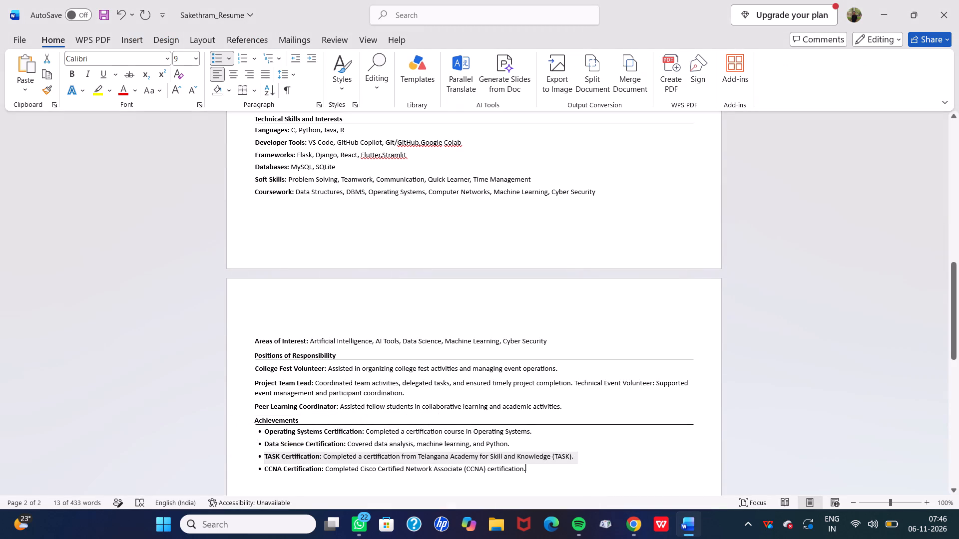
pyautogui.moveTo(529, 469); pyautogui.dragTo(256, 472)
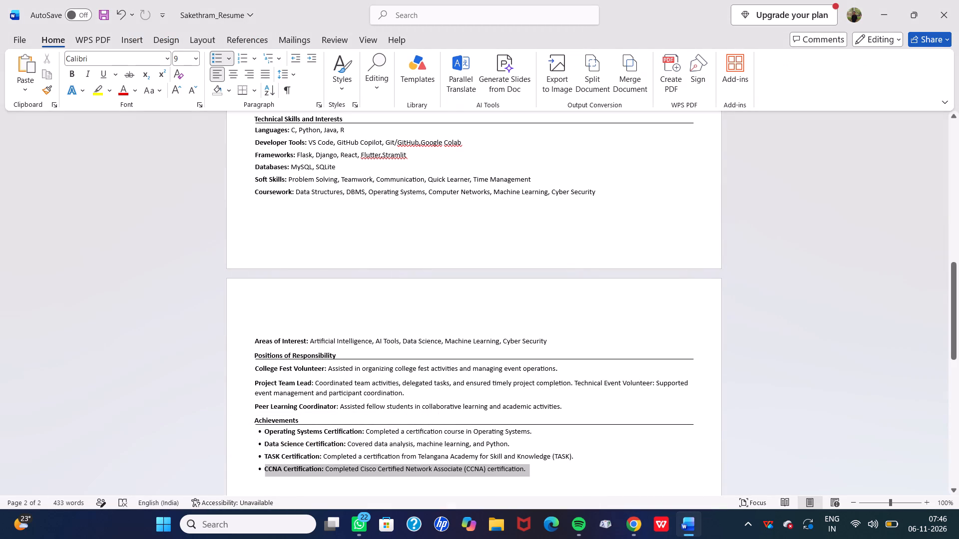
pyautogui.moveTo(256, 472); pyautogui.dragTo(254, 468)
pyautogui.hotkey('ctrl', 'v')
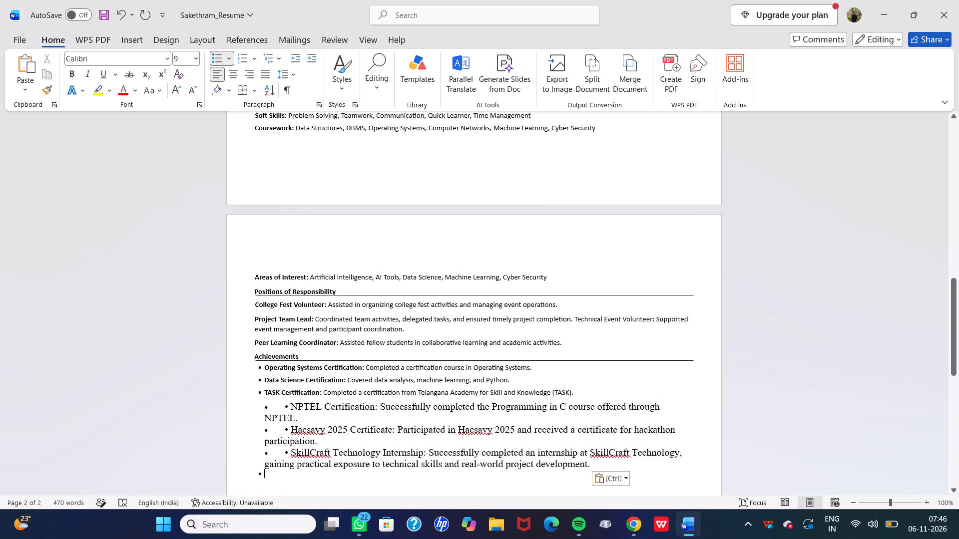
# Remove the duplicate list bullets in front of the pasted NPTEL, Hacsavy and SkillCraft entries, keeping their own bullet characters.
pyautogui.click(279, 405)
pyautogui.press('BackSpace')
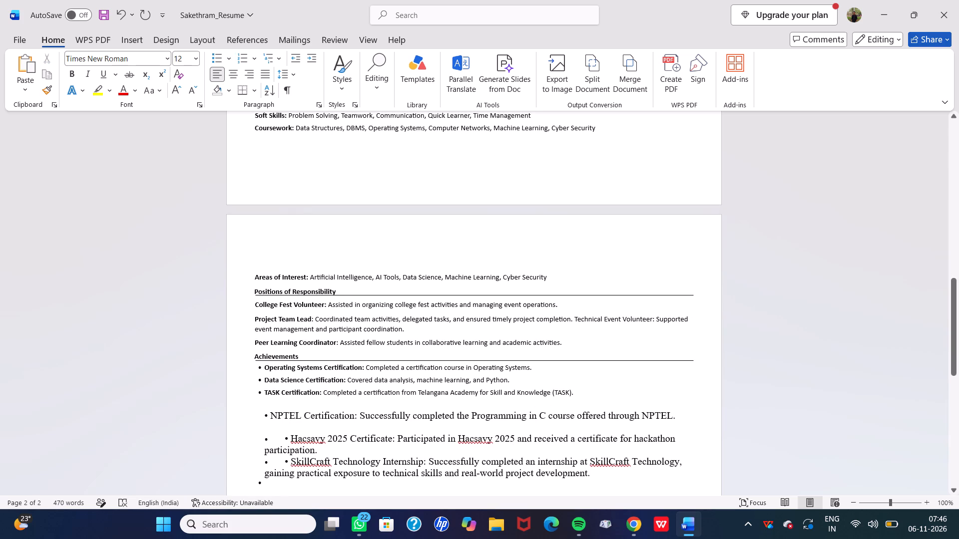
pyautogui.press('BackSpace')
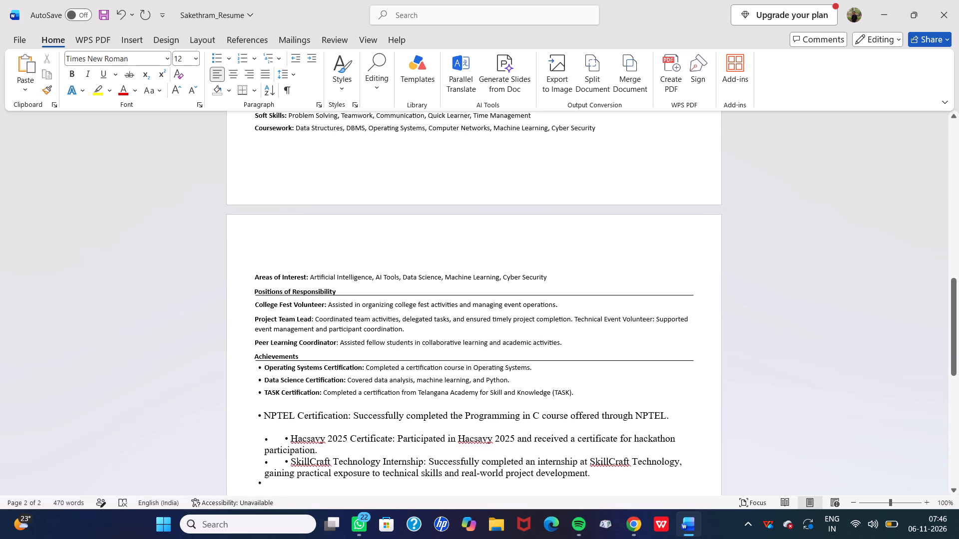
pyautogui.click(284, 441)
pyautogui.press('BackSpace')
pyautogui.press('BackSpace')
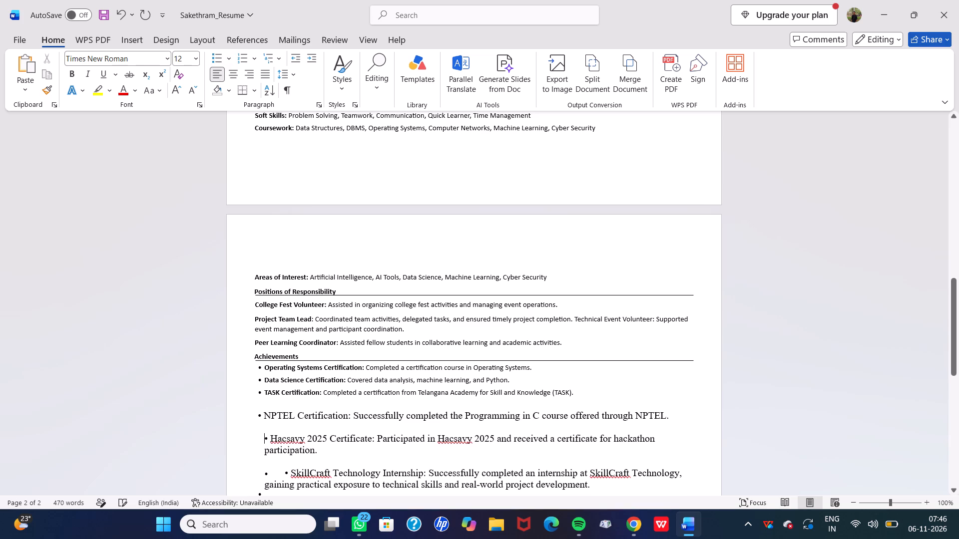
pyautogui.click(286, 473)
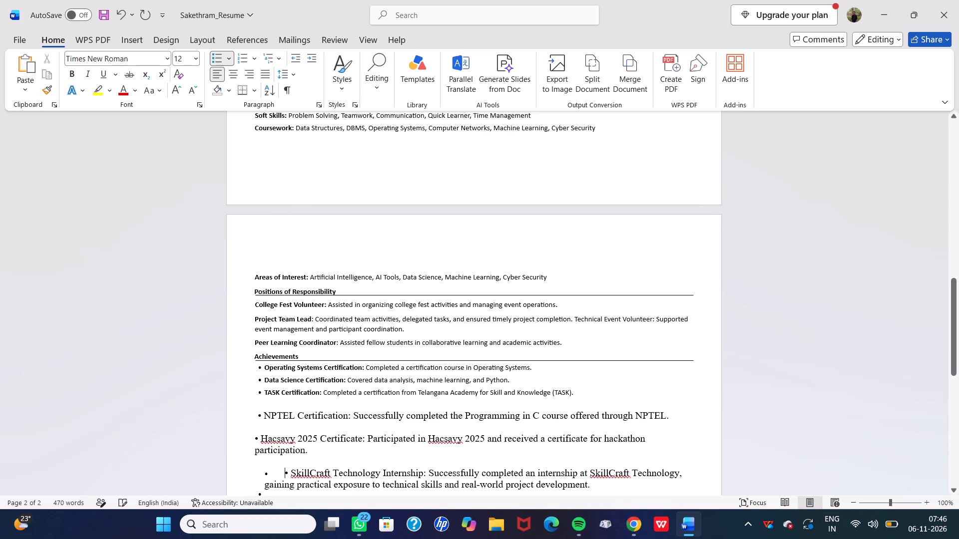
pyautogui.press('BackSpace')
pyautogui.press('BackSpace')
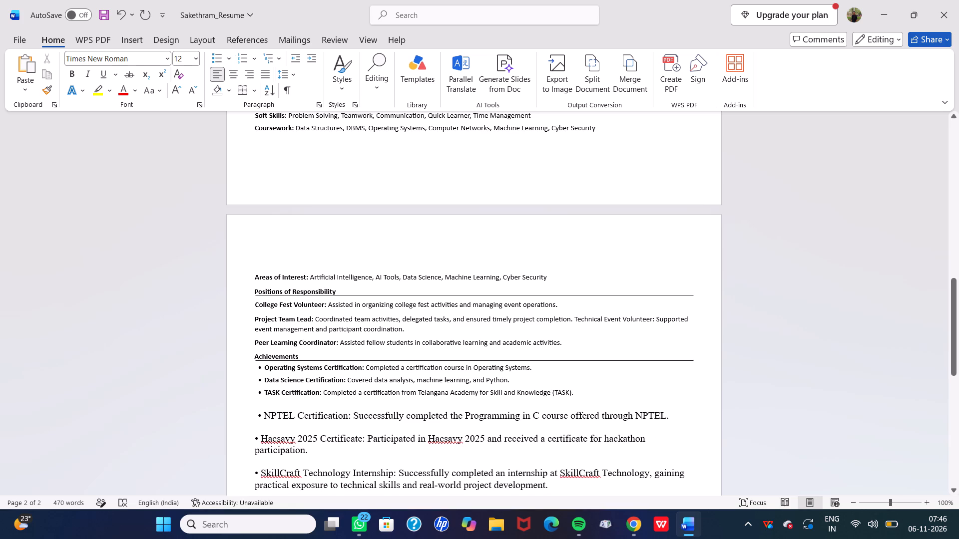
# Correct the label of the second pasted entry to "Hacksavy 2025 Certificate".
pyautogui.click(276, 439)
pyautogui.press('k')
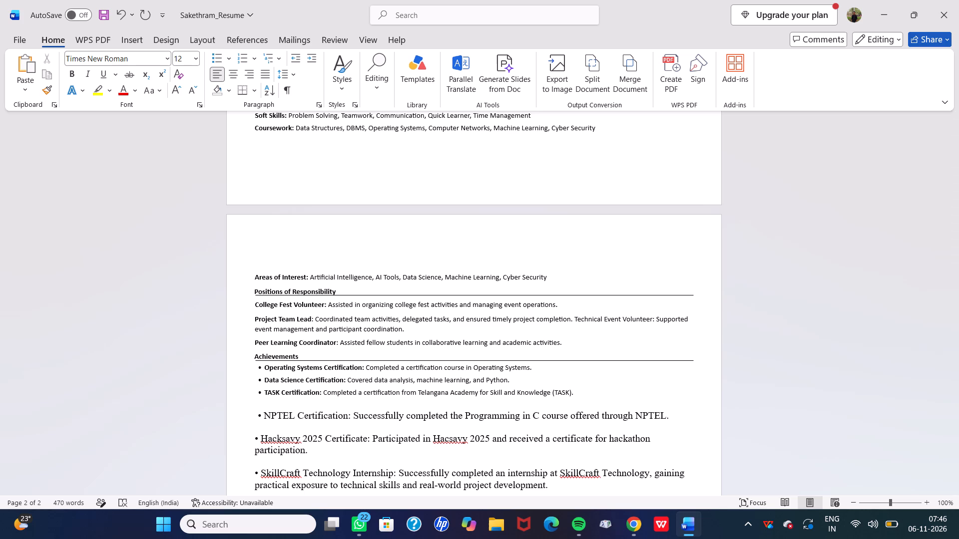
pyautogui.press('Right')
pyautogui.press('Right')
pyautogui.press('Right')
# Delete the empty bullet below the SkillCraft Technology Internship entry.
pyautogui.scroll(-1, 276, 439)
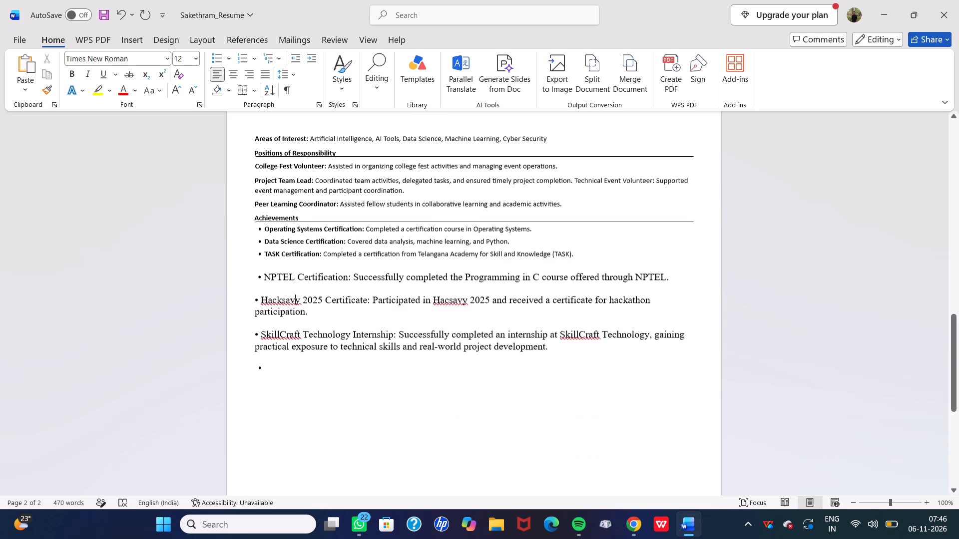
pyautogui.click(264, 366)
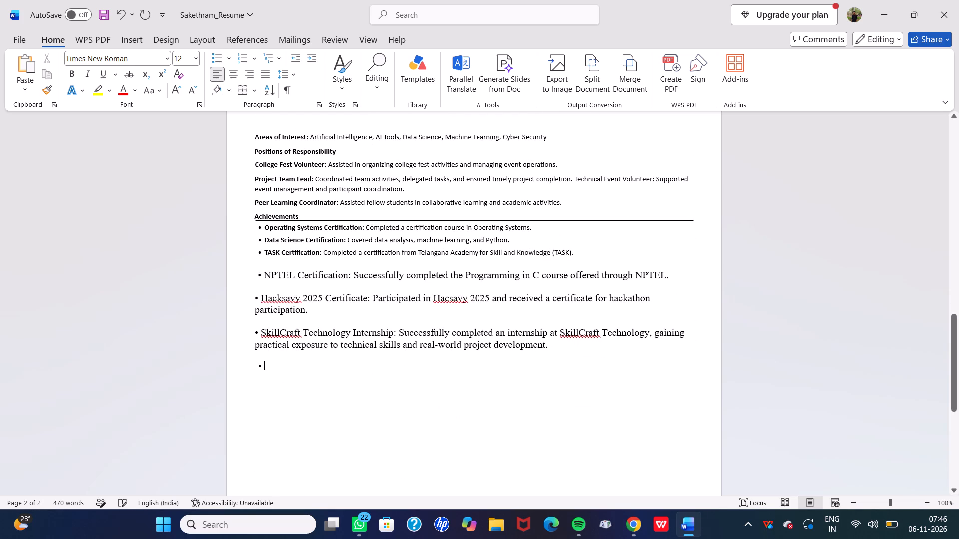
pyautogui.press('BackSpace')
pyautogui.press('BackSpace')
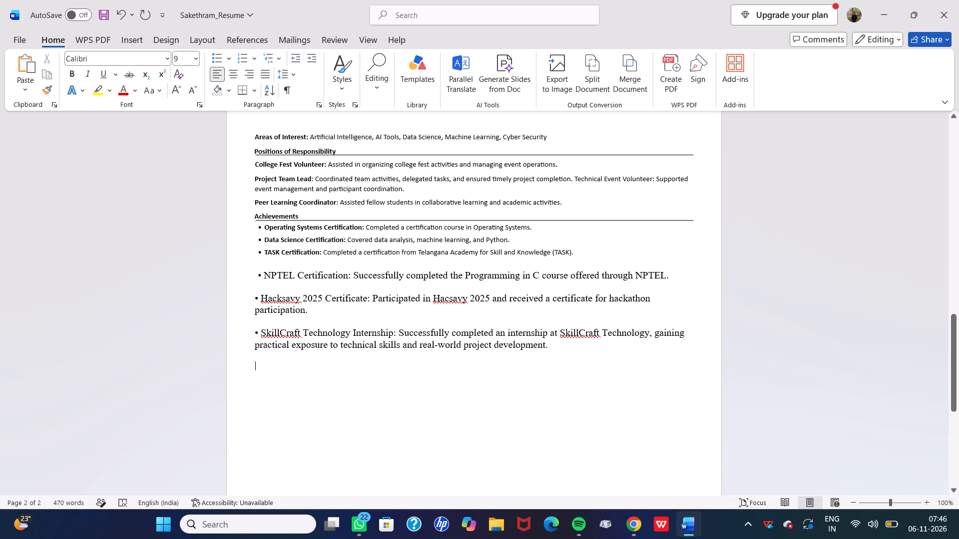
# Add a leading space before the bullets of the Hacksavy and SkillCraft entries to align them with the NPTEL entry.
pyautogui.click(253, 301)
pyautogui.press('space')
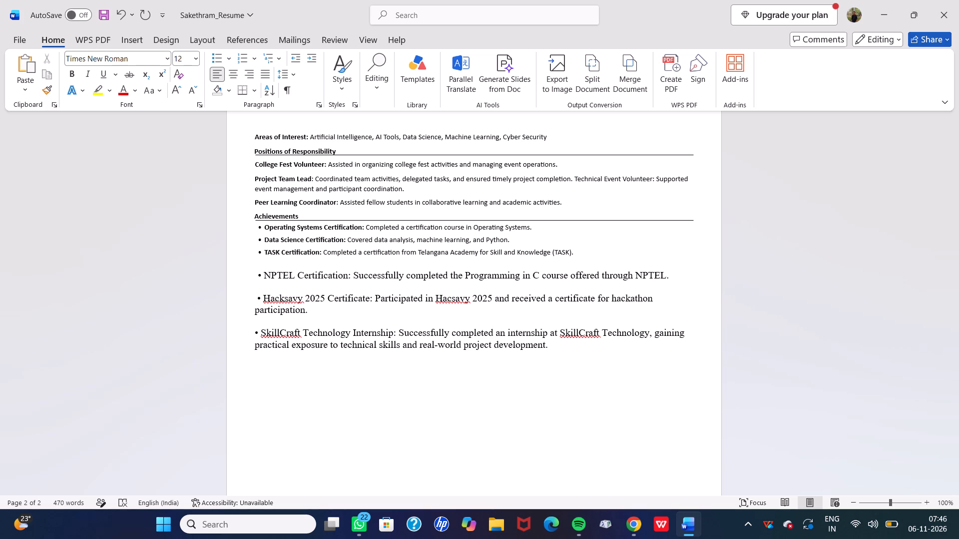
pyautogui.press('Down')
pyautogui.press('Down')
pyautogui.press('Left')
pyautogui.press('space')
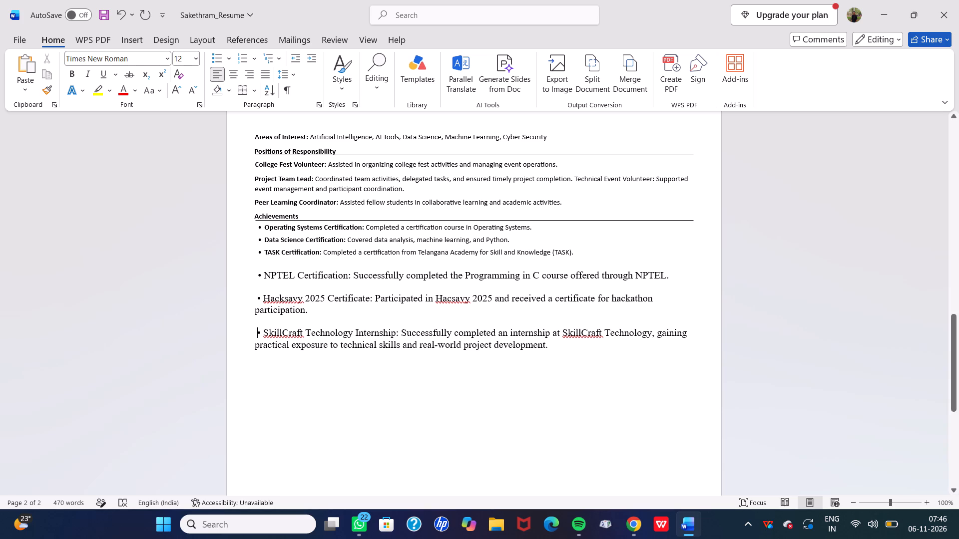
# Bold the labels "NPTEL Certification", "Hacksavy 2025 Certificate" and "SkillCraft Technology Internship" under Achievements.
pyautogui.click(265, 274)
pyautogui.moveTo(265, 274); pyautogui.dragTo(344, 275)
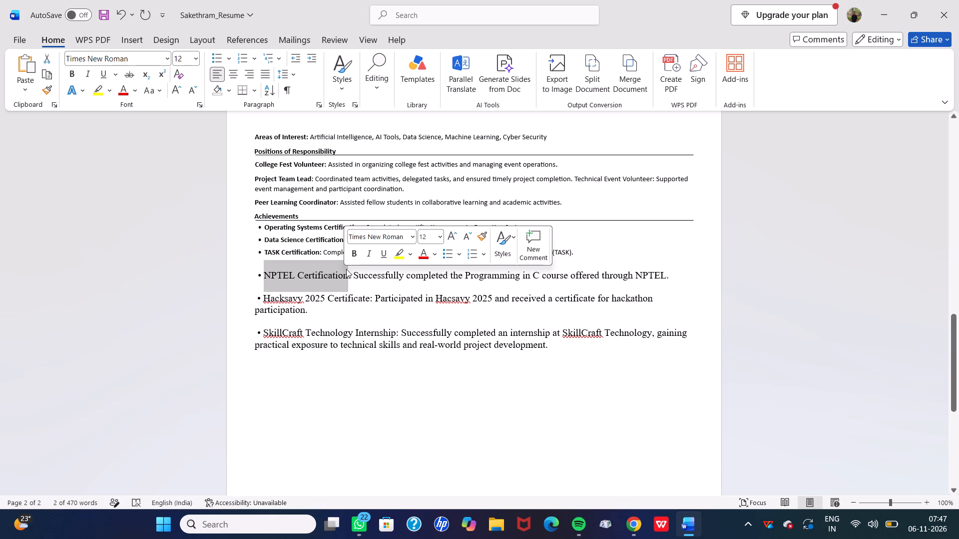
pyautogui.click(358, 254)
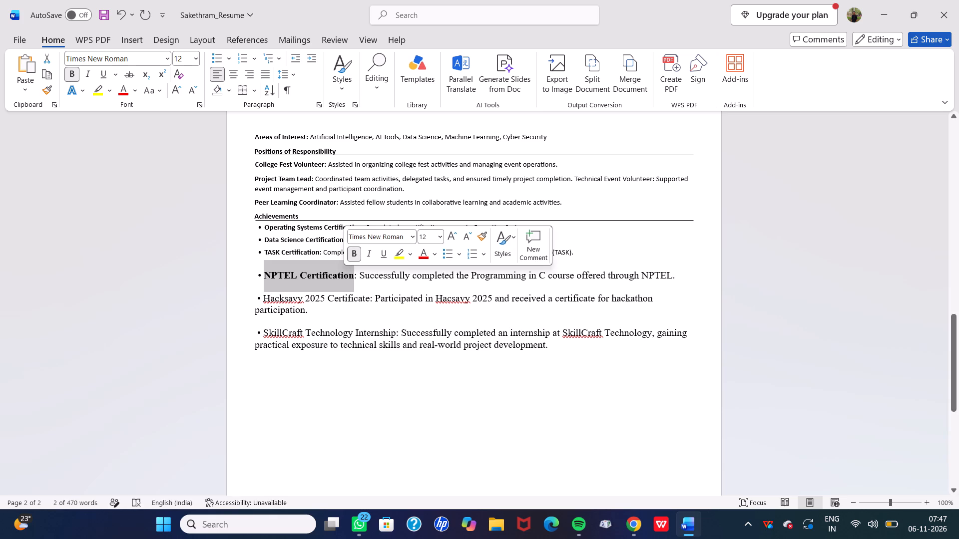
pyautogui.moveTo(263, 299); pyautogui.dragTo(292, 299)
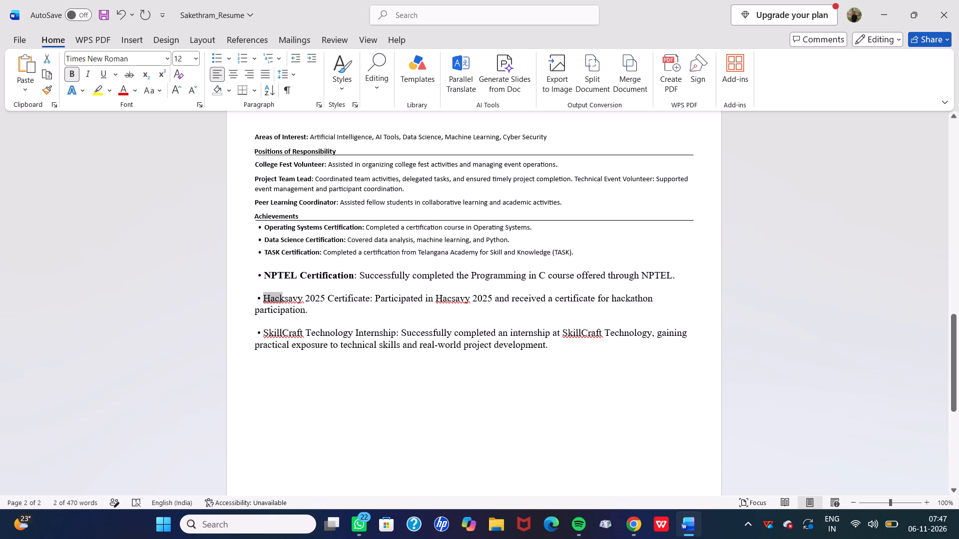
pyautogui.moveTo(292, 299); pyautogui.dragTo(360, 294)
pyautogui.click(373, 277)
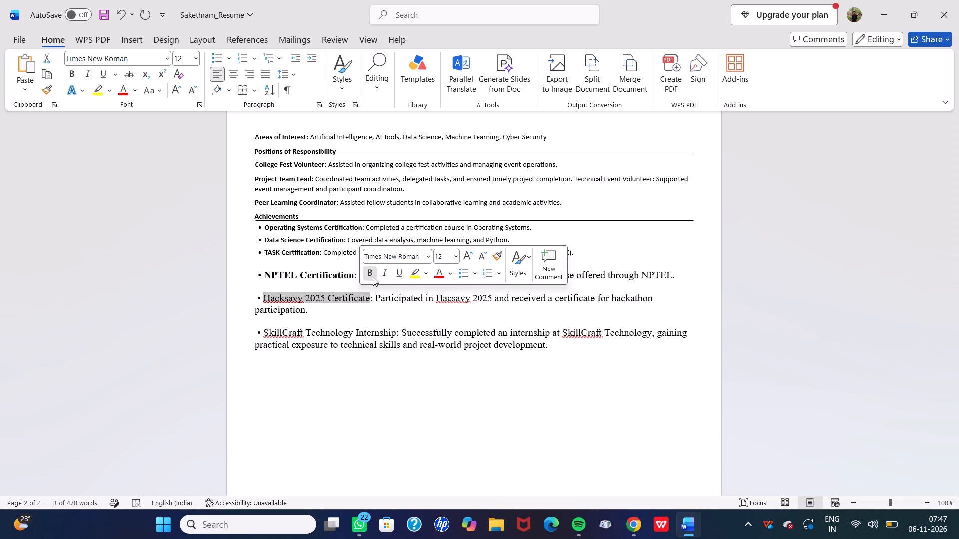
pyautogui.moveTo(263, 331); pyautogui.dragTo(372, 334)
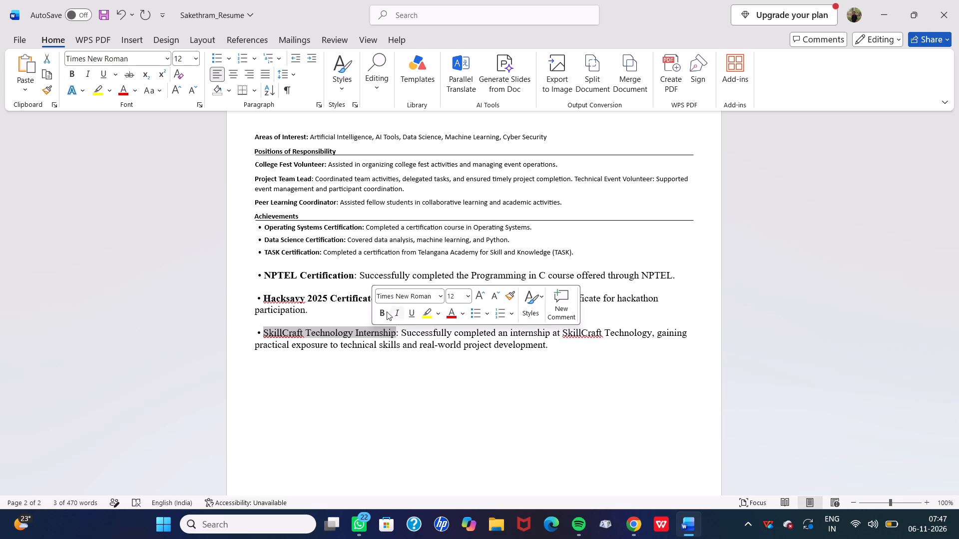
pyautogui.click(379, 314)
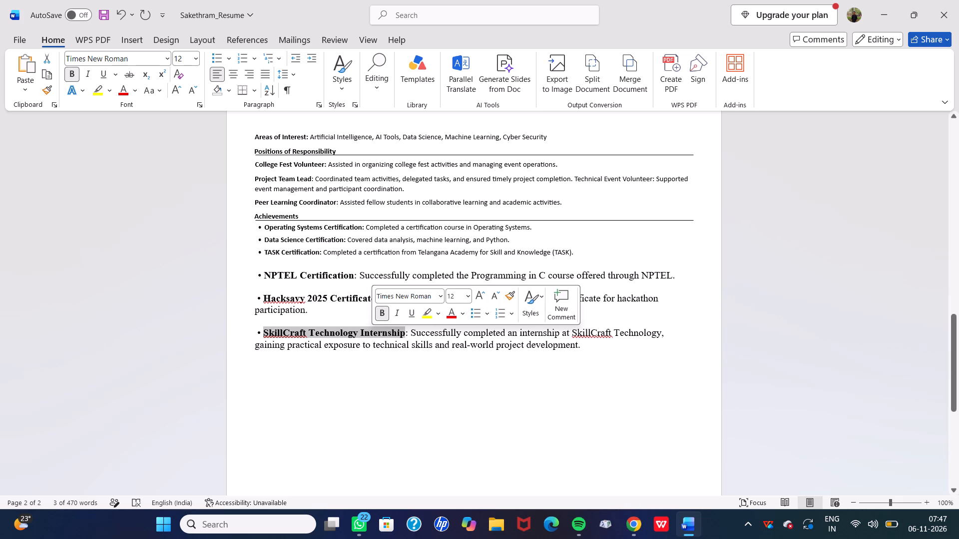
# Set the font size of the NPTEL, Hacksavy and SkillCraft entries under Achievements to 9.
pyautogui.moveTo(263, 276); pyautogui.dragTo(412, 347)
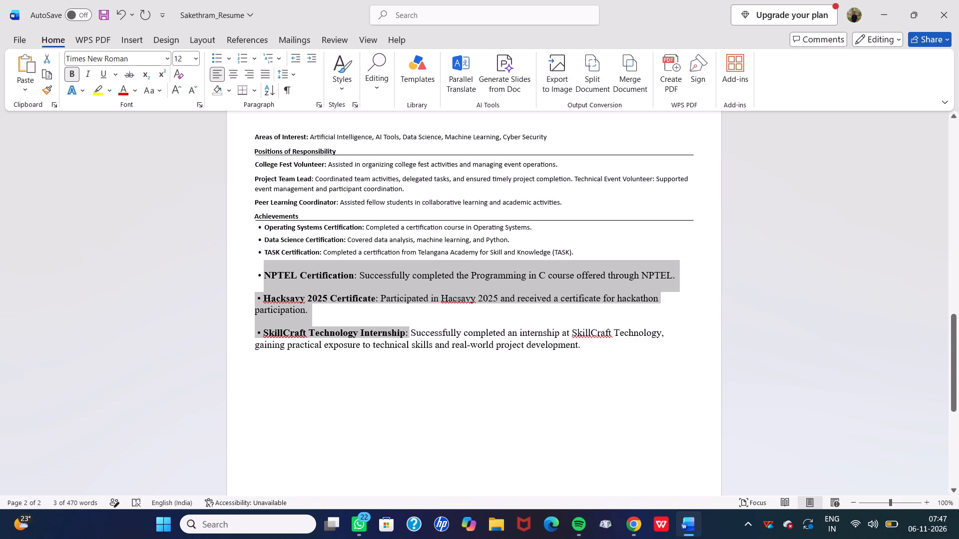
pyautogui.moveTo(412, 347); pyautogui.dragTo(587, 343)
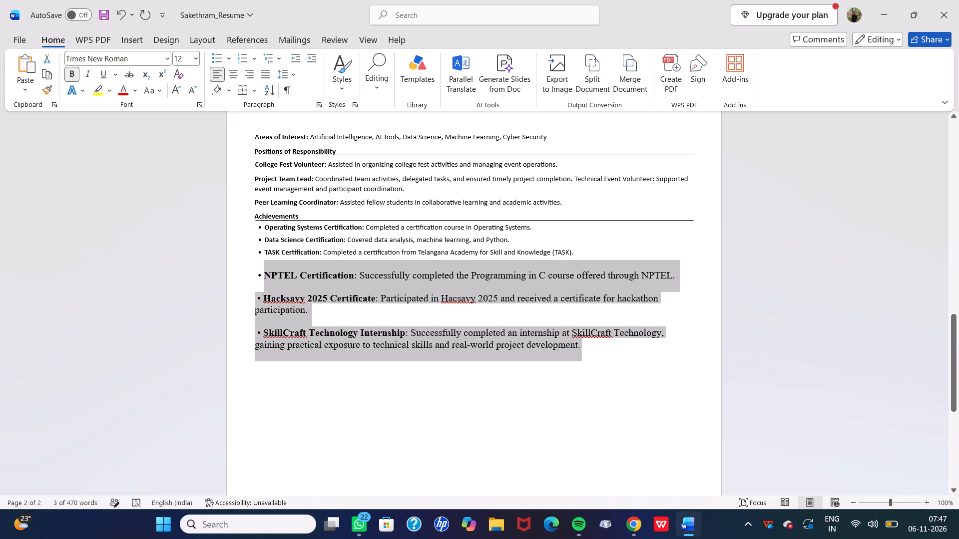
pyautogui.moveTo(587, 343); pyautogui.dragTo(592, 344)
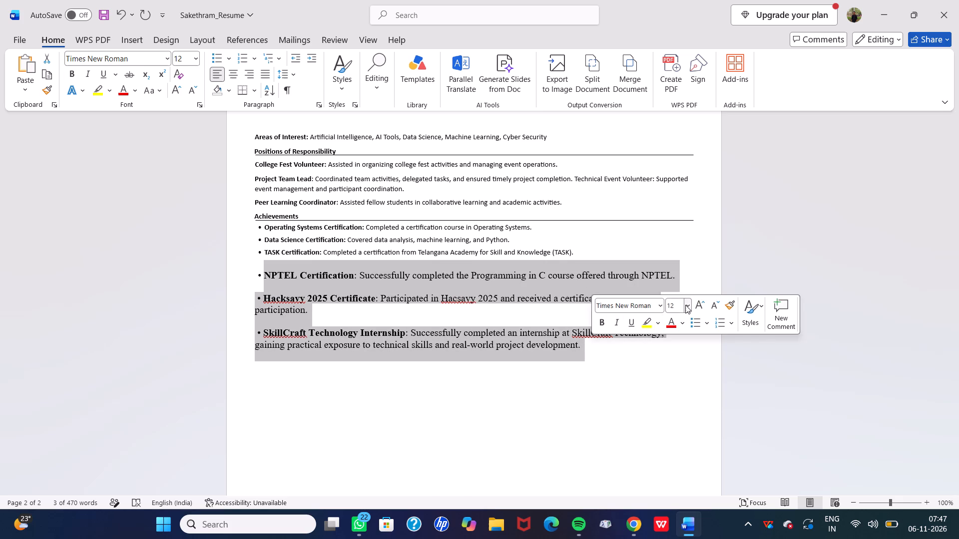
pyautogui.click(685, 305)
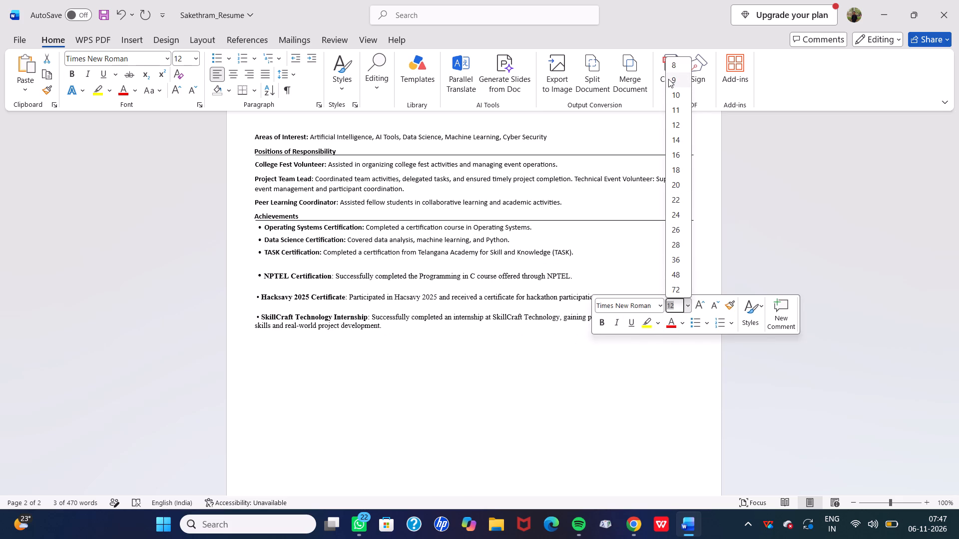
pyautogui.click(669, 79)
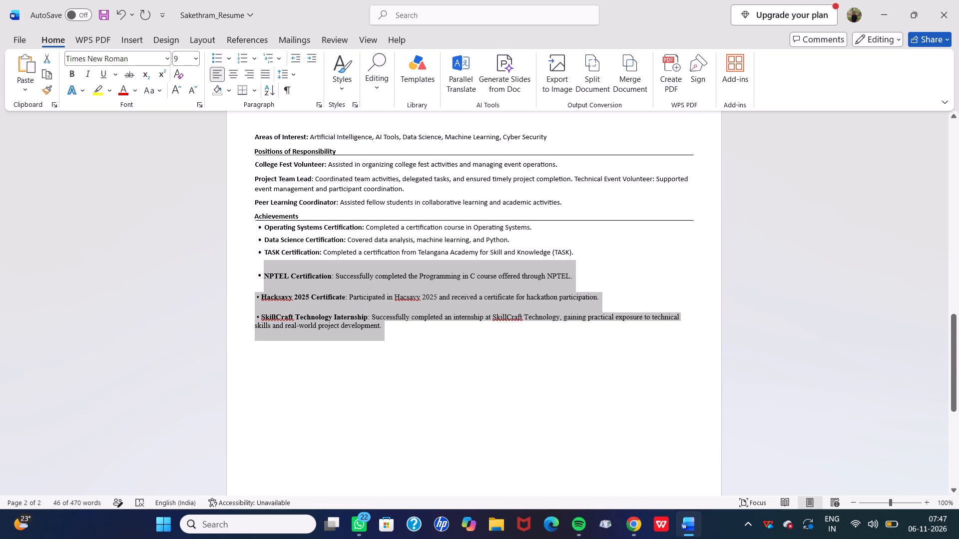
pyautogui.click(389, 343)
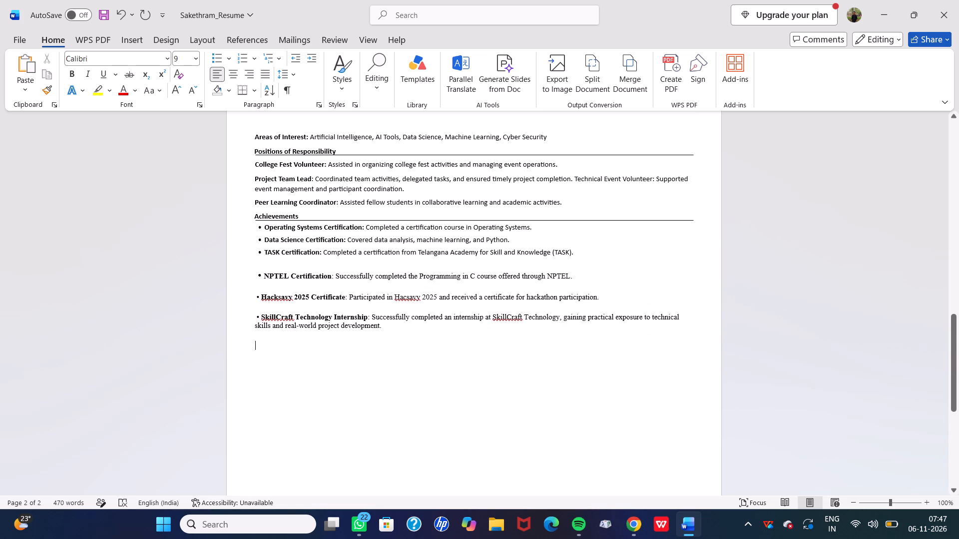
# Set the font size of the bullet in front of the NPTEL Certification entry to 9.
pyautogui.click(259, 296)
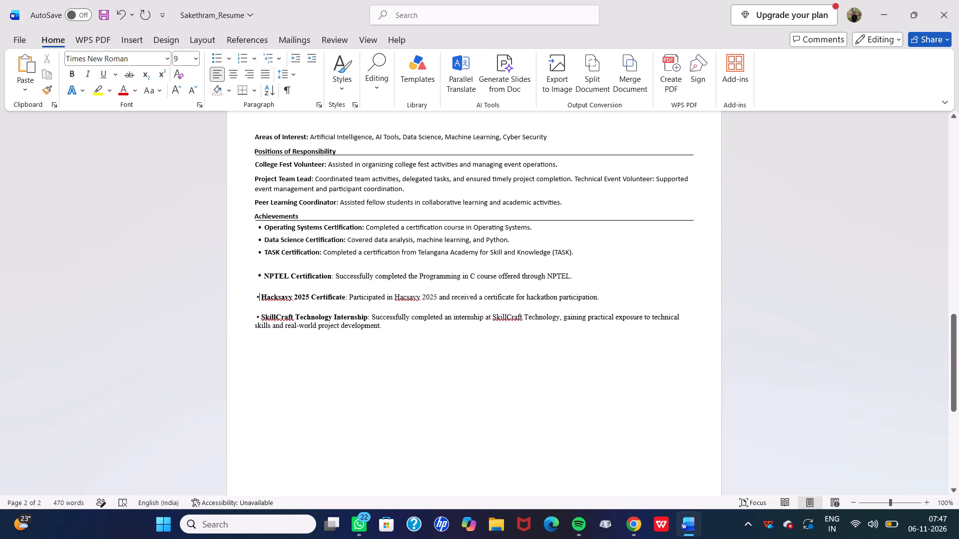
pyautogui.click(260, 274)
pyautogui.moveTo(260, 274); pyautogui.dragTo(255, 274)
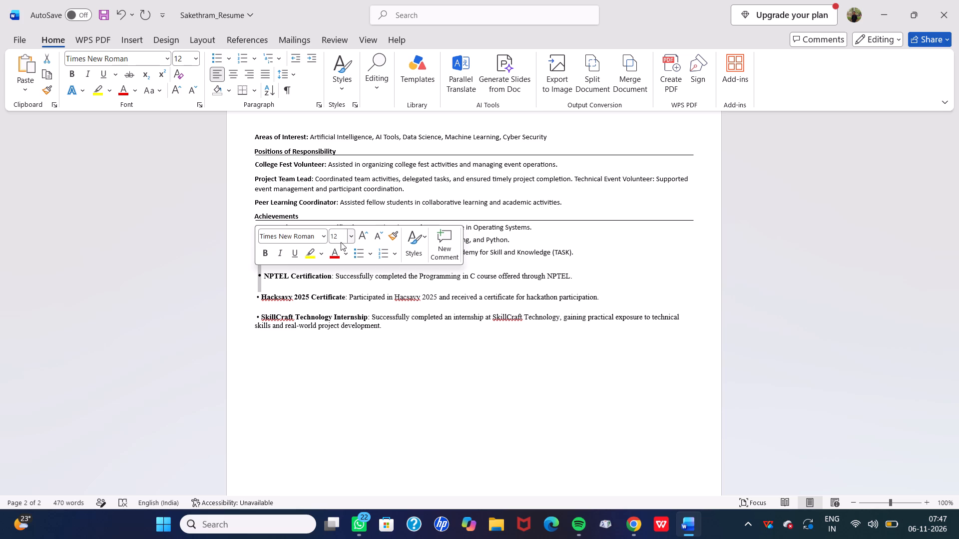
pyautogui.click(361, 235)
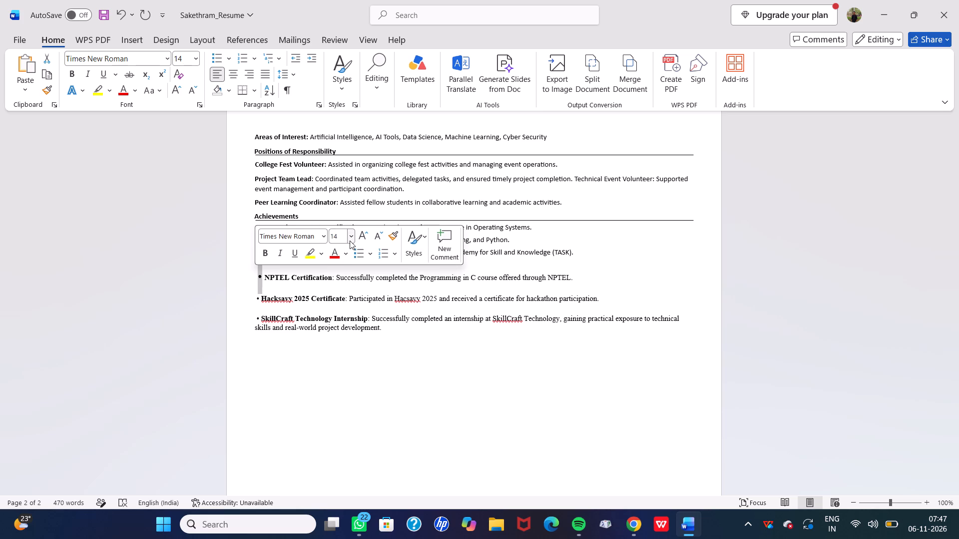
pyautogui.click(352, 235)
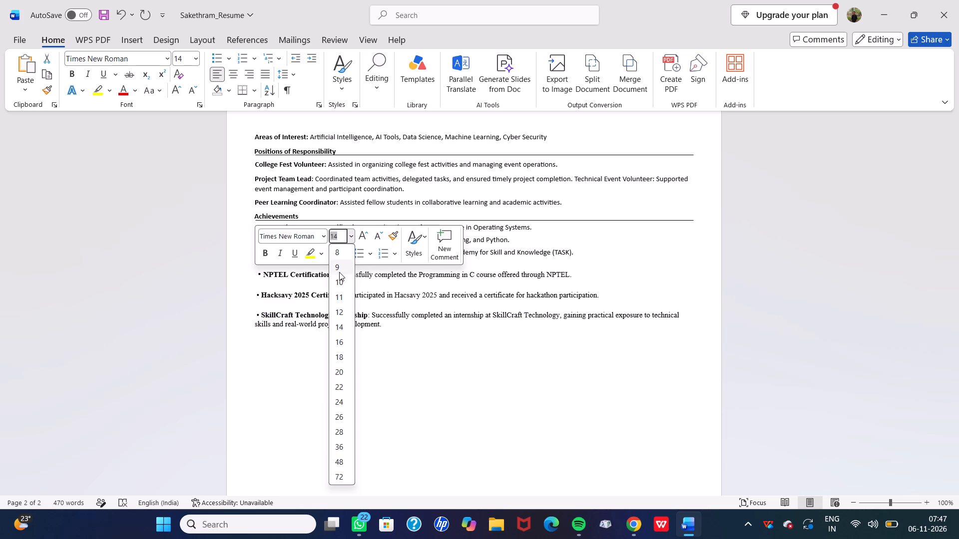
pyautogui.click(339, 271)
pyautogui.click(290, 360)
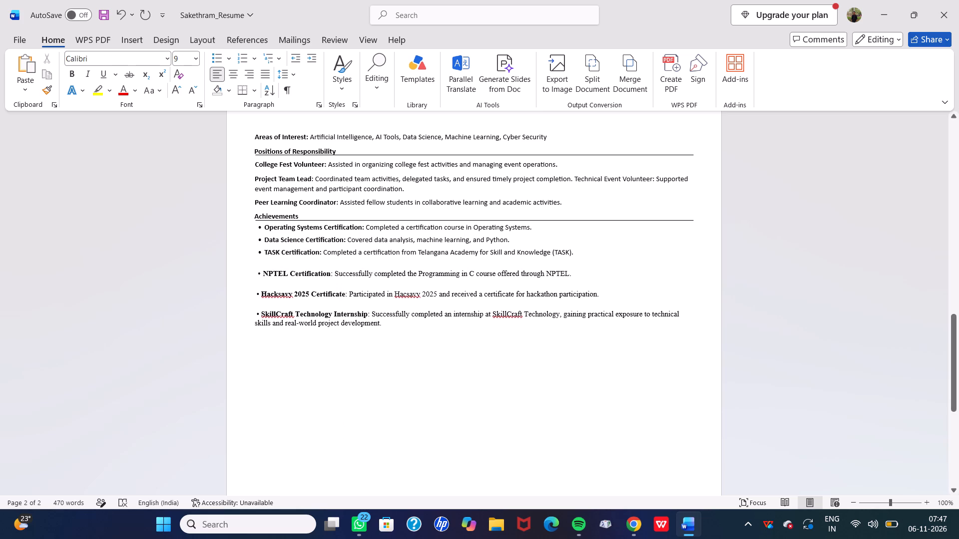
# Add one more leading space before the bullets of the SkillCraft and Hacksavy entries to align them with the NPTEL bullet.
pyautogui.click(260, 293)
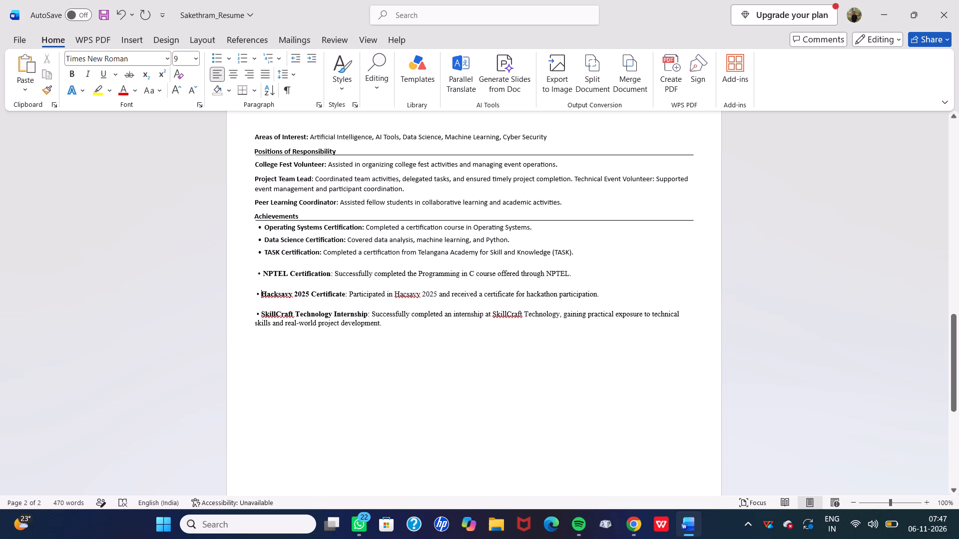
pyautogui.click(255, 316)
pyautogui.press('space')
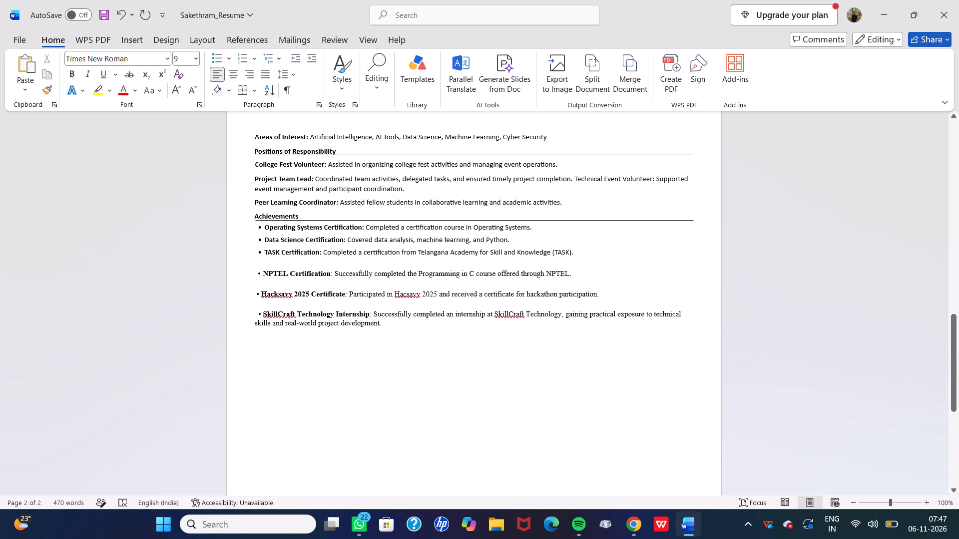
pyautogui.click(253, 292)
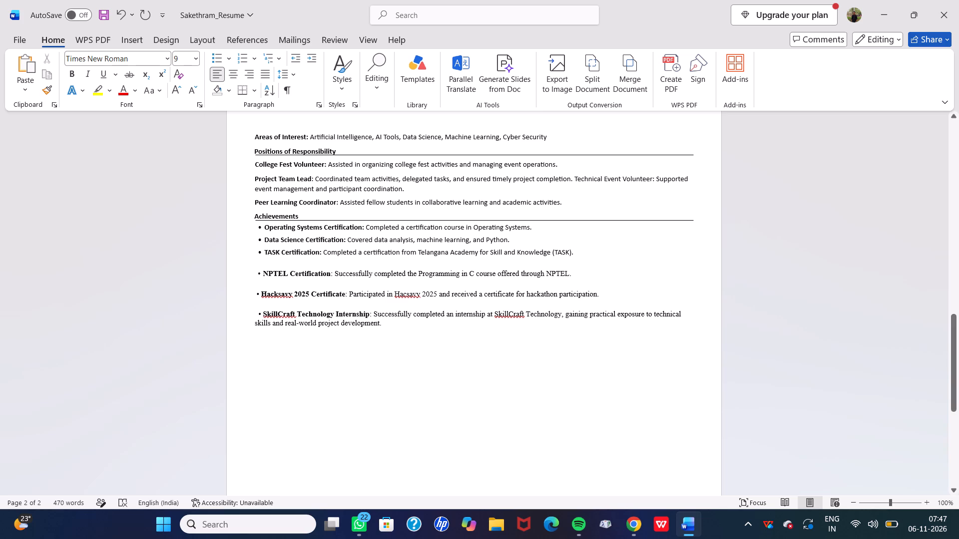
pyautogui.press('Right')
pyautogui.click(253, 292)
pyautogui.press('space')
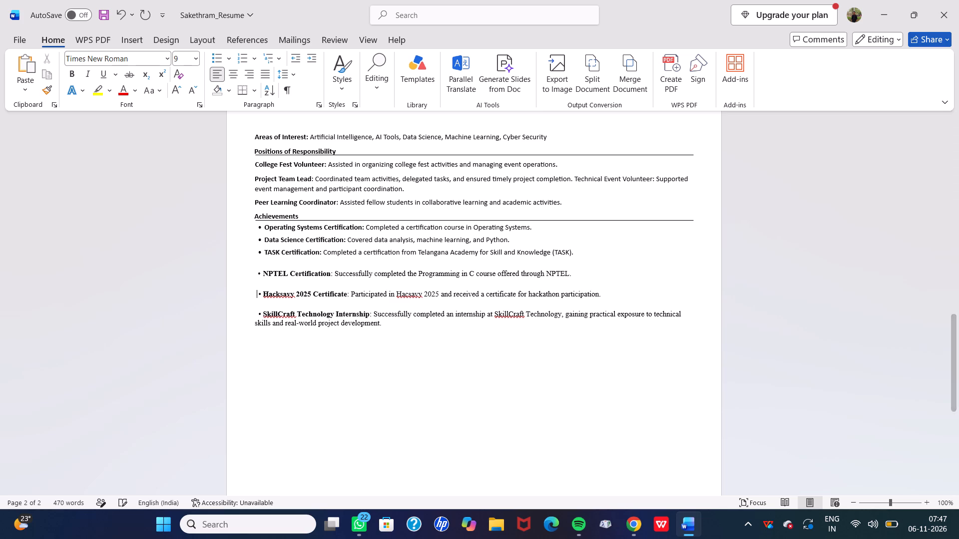
# Change the font of the NPTEL, Hacksavy and SkillCraft entries to Calibri to match the other achievements.
pyautogui.click(261, 251)
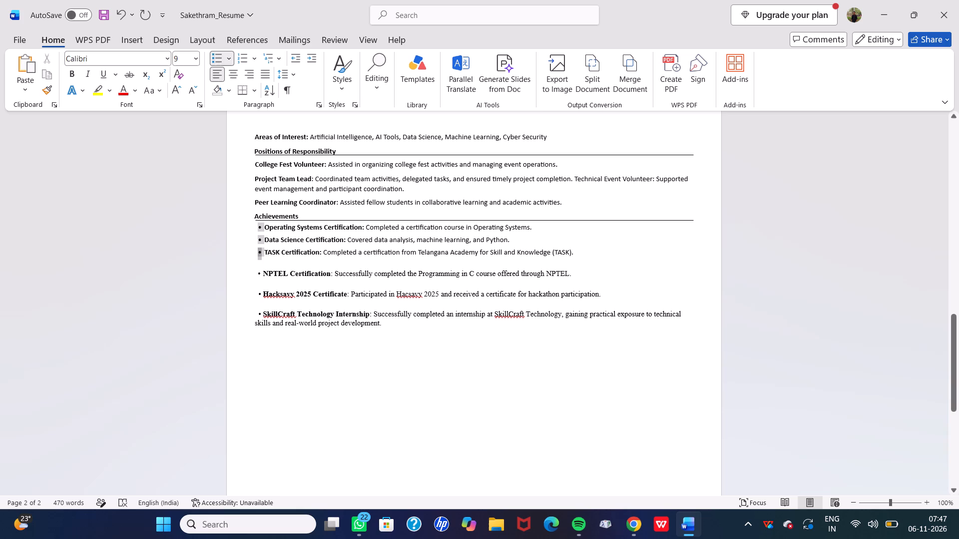
pyautogui.click(259, 273)
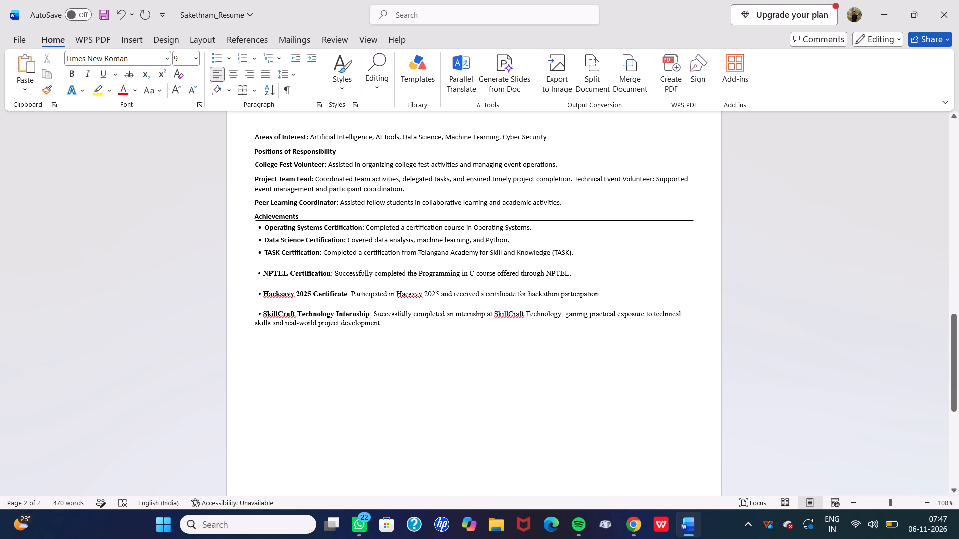
pyautogui.moveTo(256, 273); pyautogui.dragTo(310, 298)
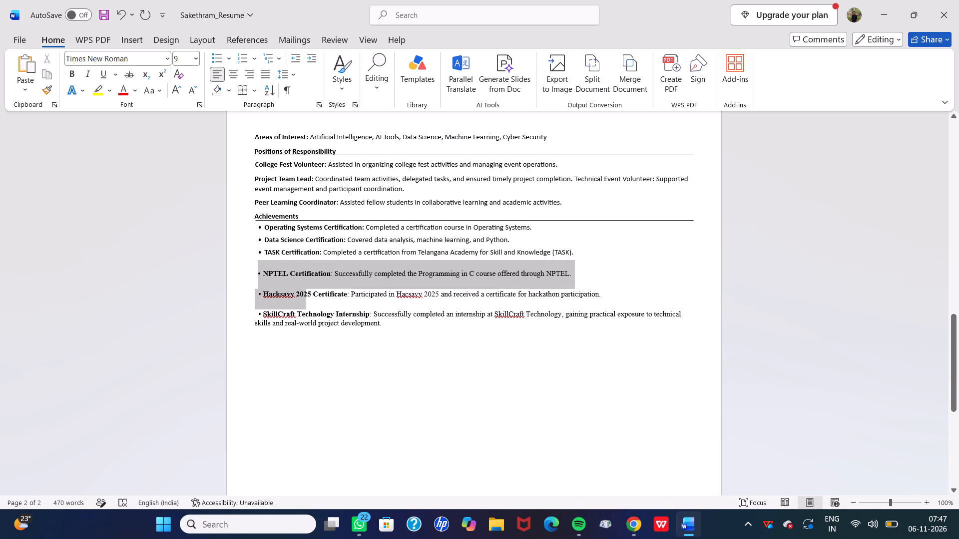
pyautogui.moveTo(310, 298); pyautogui.dragTo(381, 324)
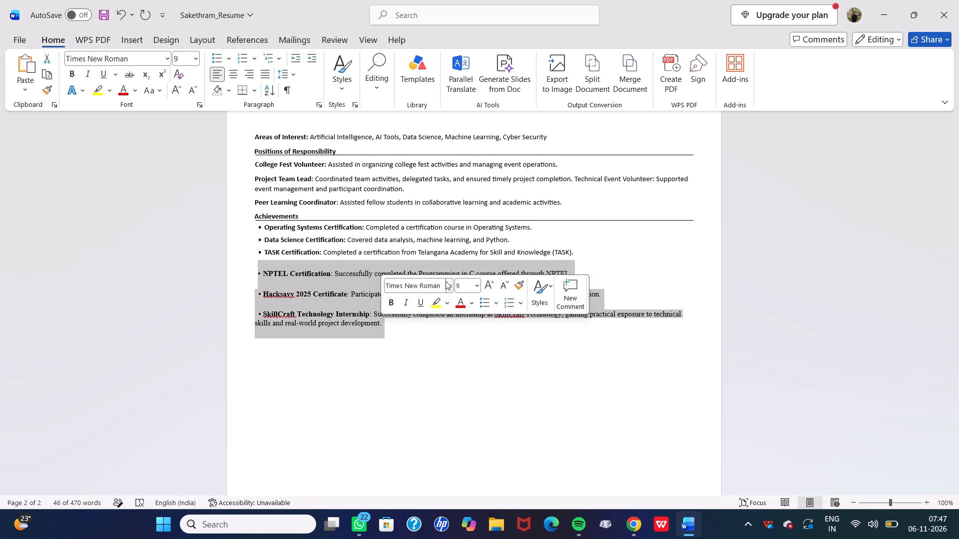
pyautogui.click(446, 281)
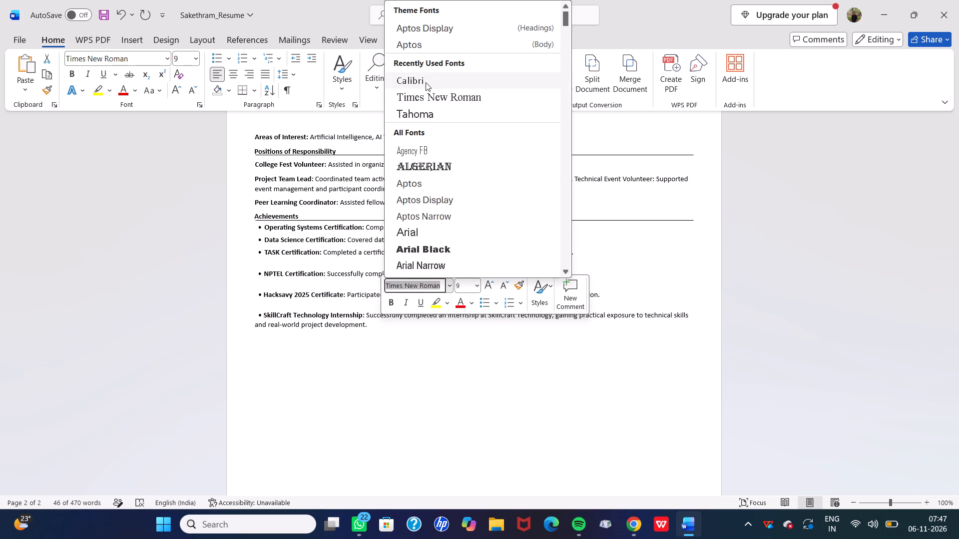
pyautogui.click(426, 82)
pyautogui.click(359, 368)
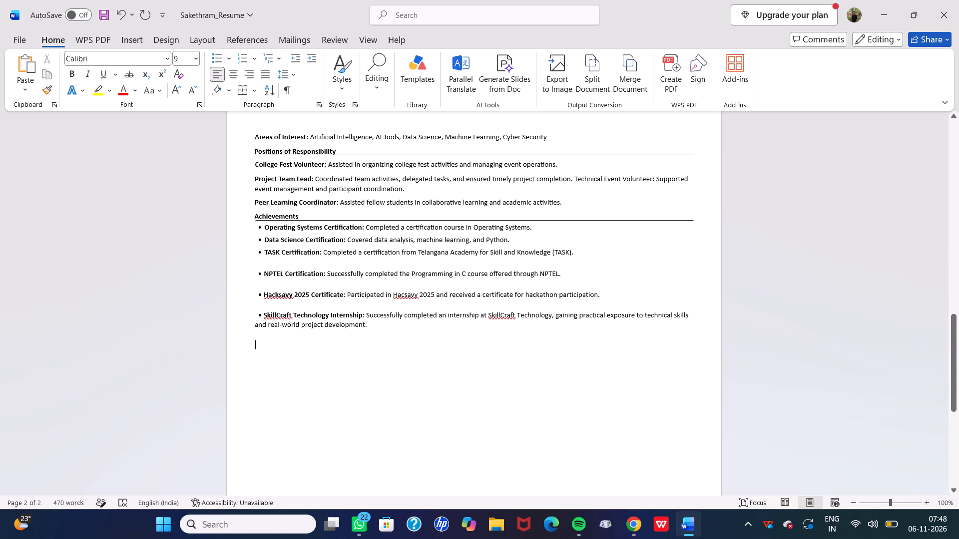
# Close the gap above the NPTEL Certification entry so it directly follows the TASK entry, aligned with its bullet and without a duplicate bullet.
pyautogui.click(259, 272)
pyautogui.press('BackSpace')
pyautogui.press('BackSpace')
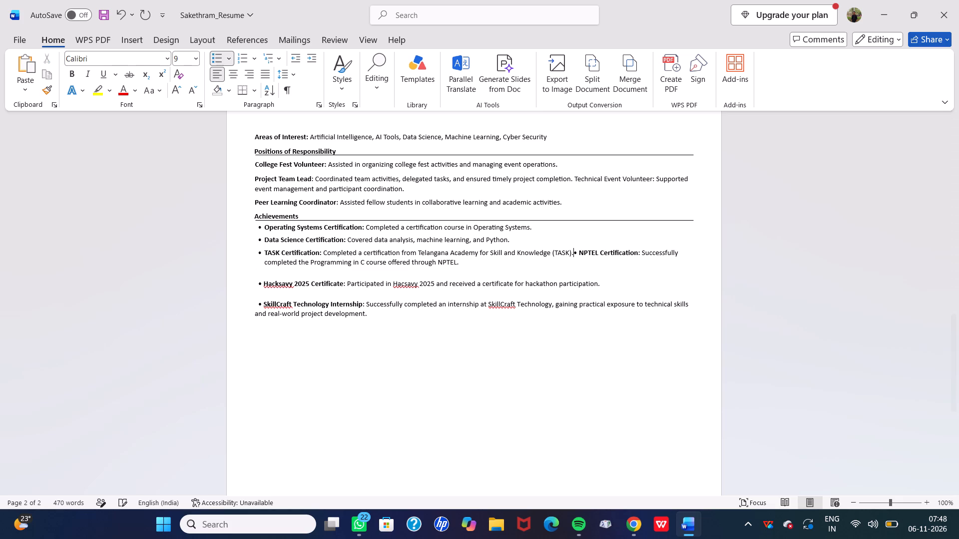
pyautogui.press('Return')
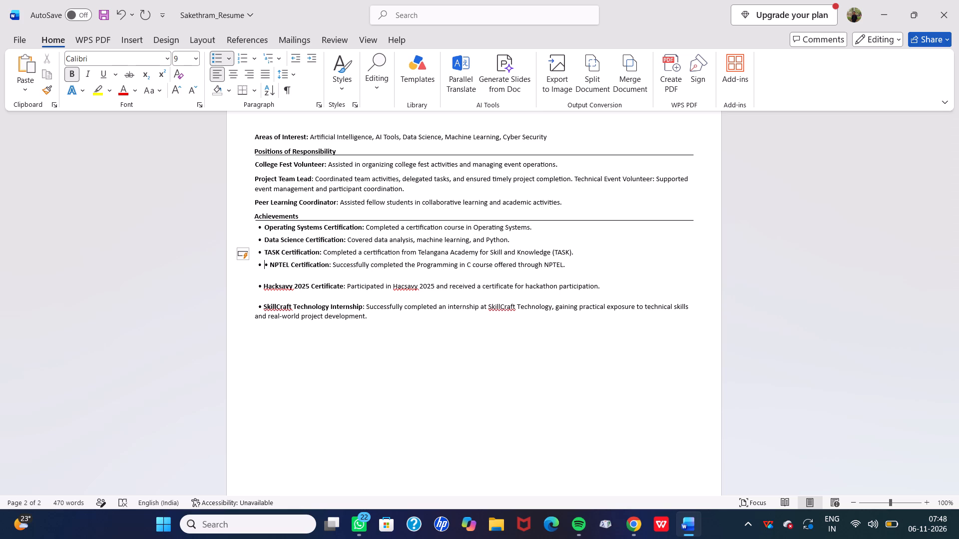
pyautogui.press('Left')
pyautogui.press('Right')
pyautogui.press('BackSpace')
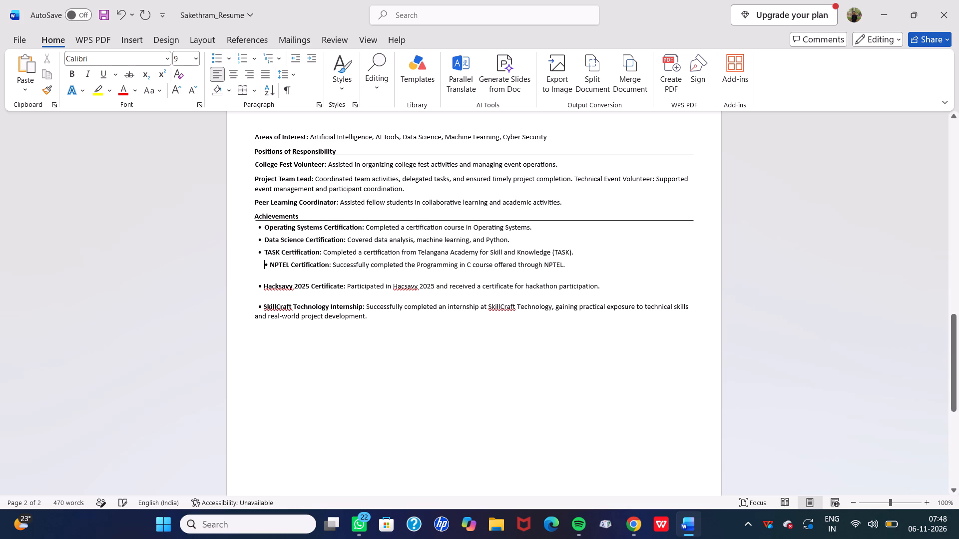
pyautogui.press('BackSpace')
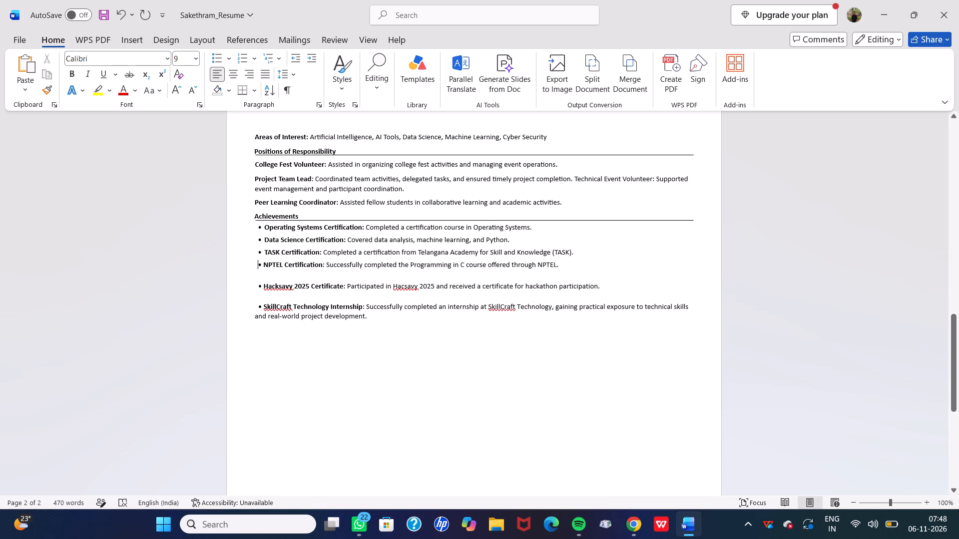
# Remove the leading spaces and the gaps above the Hacksavy and SkillCraft entries so they follow the NPTEL entry with matching spacing and indent.
pyautogui.click(258, 283)
pyautogui.press('BackSpace')
pyautogui.press('BackSpace')
pyautogui.press('BackSpace')
pyautogui.press('Return')
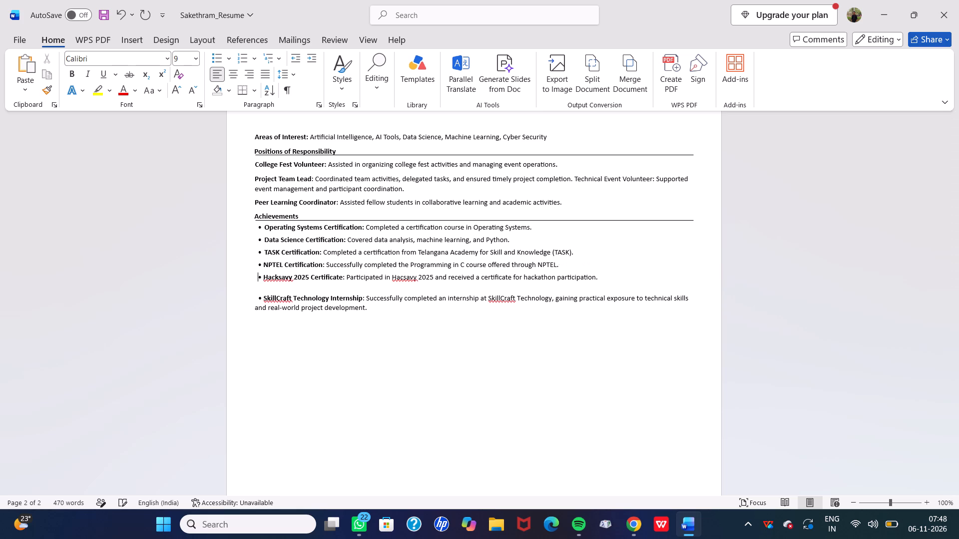
pyautogui.press('Down')
pyautogui.press('BackSpace')
pyautogui.press('BackSpace')
pyautogui.press('BackSpace')
pyautogui.press('Return')
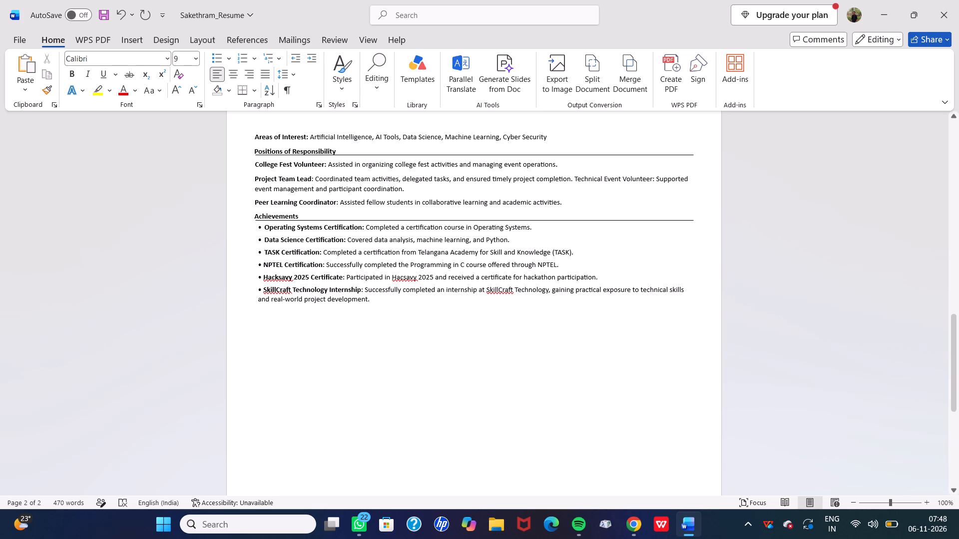
# Review the whole resume's layout, from the header and education through the projects to the Achievements section.
pyautogui.scroll(5, 364, 320)
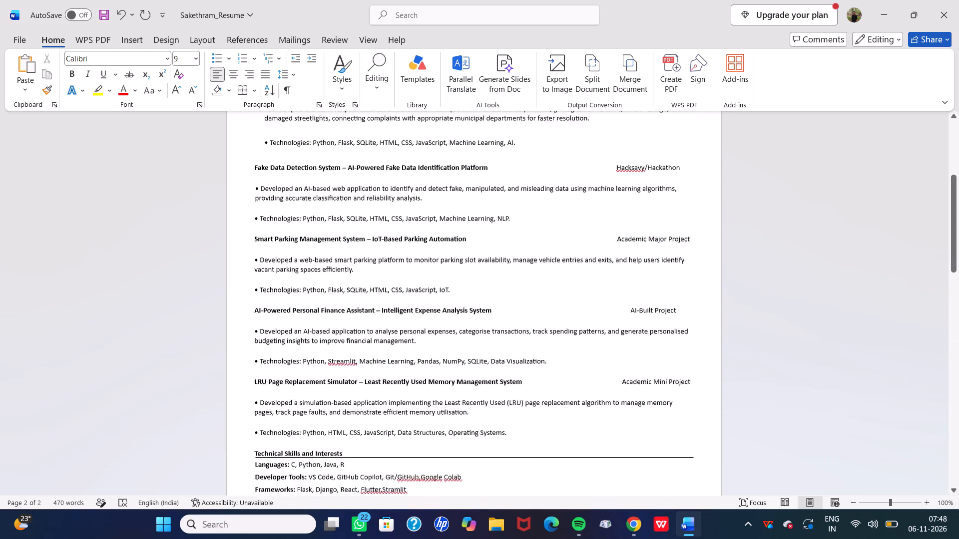
pyautogui.scroll(3, 364, 320)
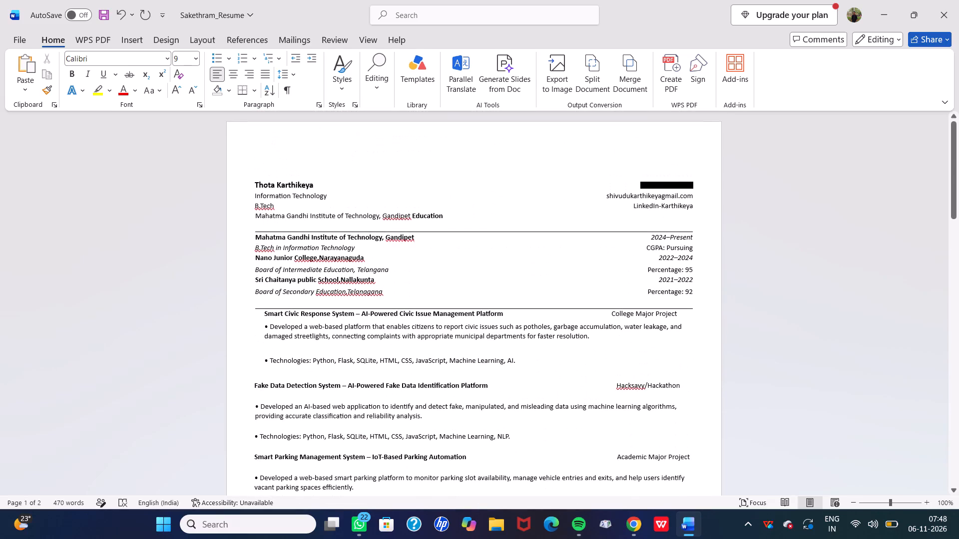
pyautogui.scroll(-3, 364, 320)
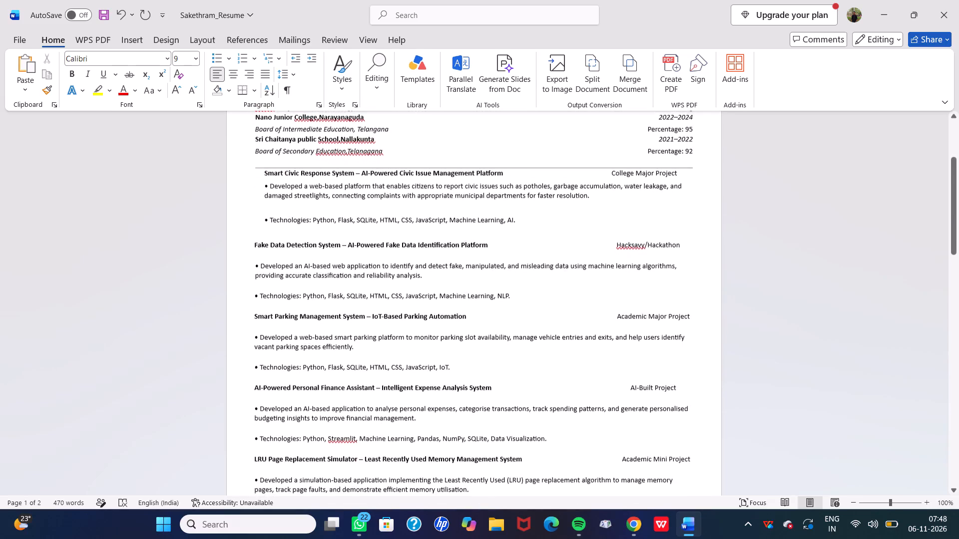
pyautogui.scroll(-4, 364, 320)
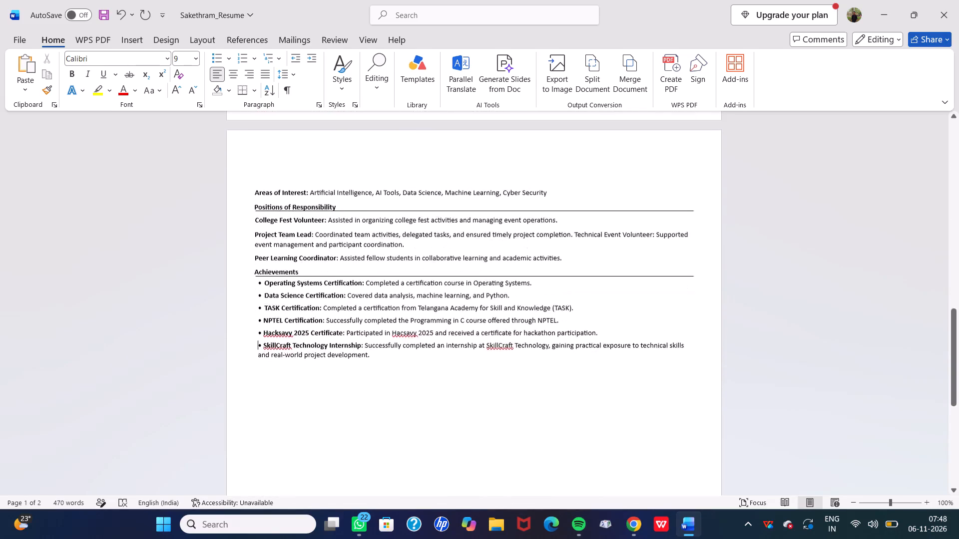
# Save the finished resume to the Desktop folder as a Word document named karthik_resume.
pyautogui.scroll(-4, 364, 320)
pyautogui.scroll(5, 364, 320)
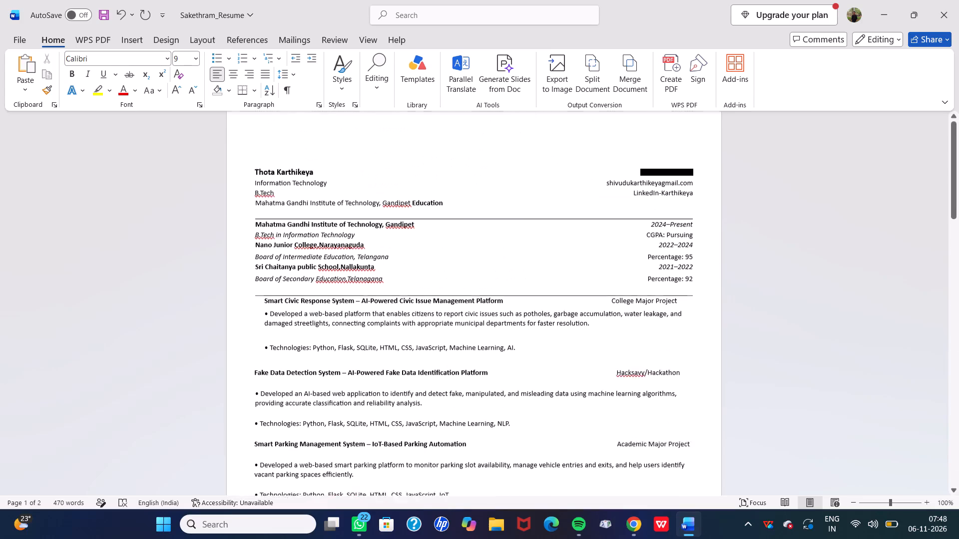
pyautogui.hotkey('ctrl', 's')
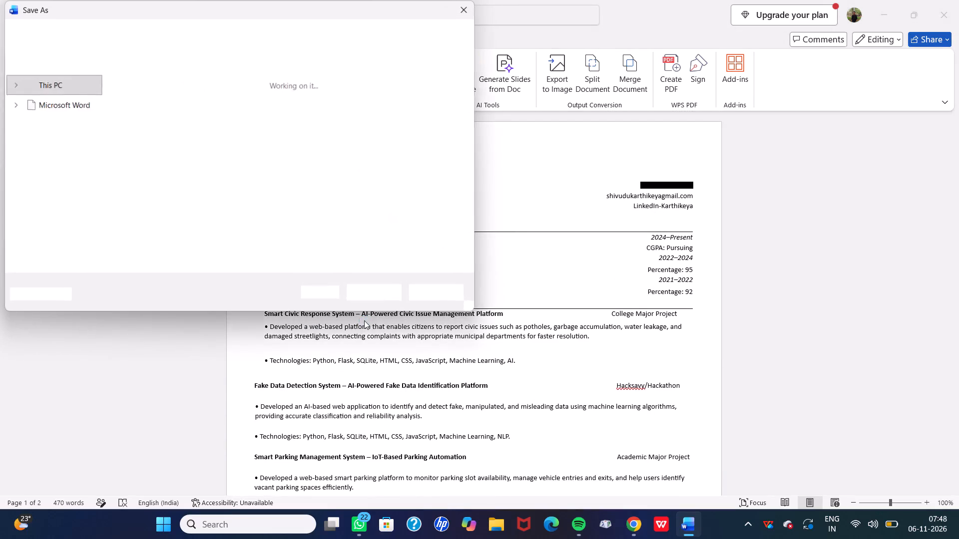
pyautogui.press('BackSpace')
pyautogui.press('k')
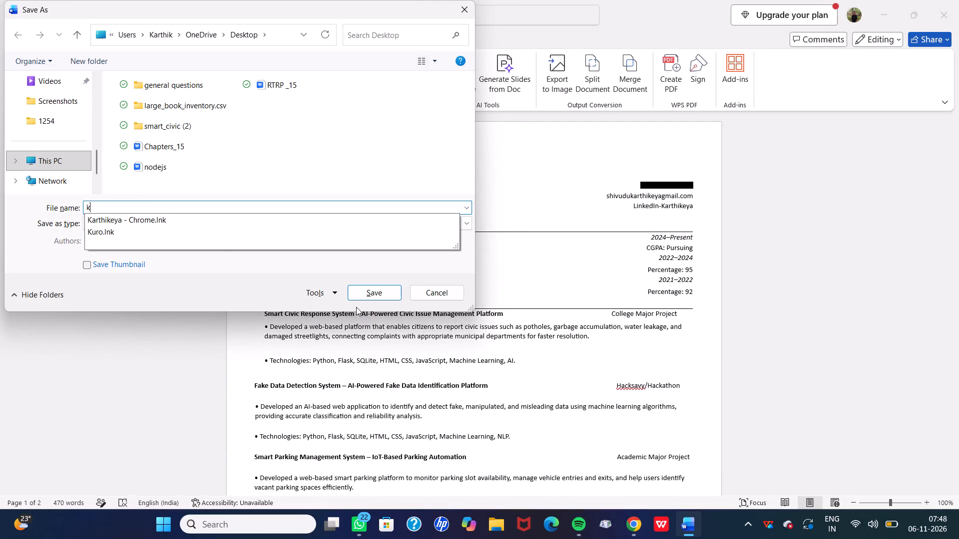
pyautogui.write('arthik_resume')
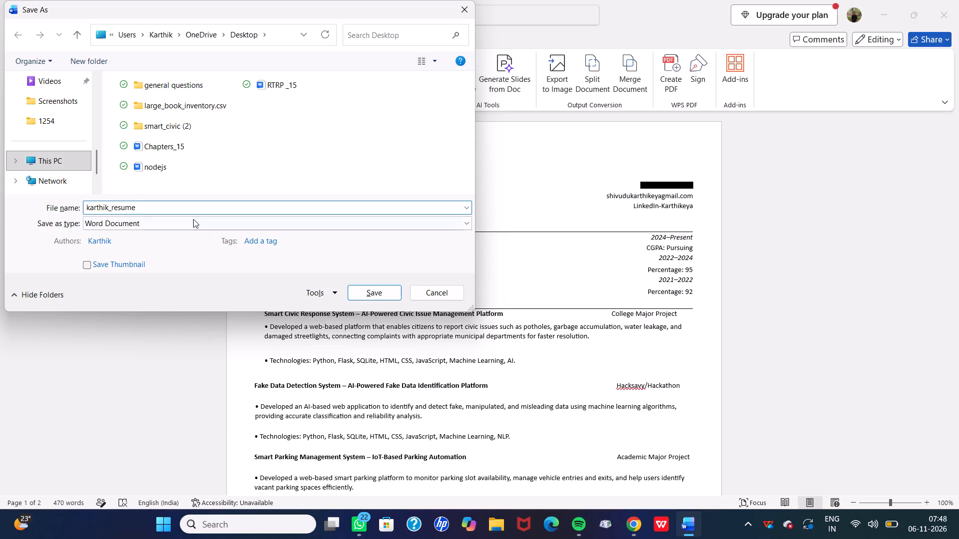
pyautogui.scroll(3, 66, 130)
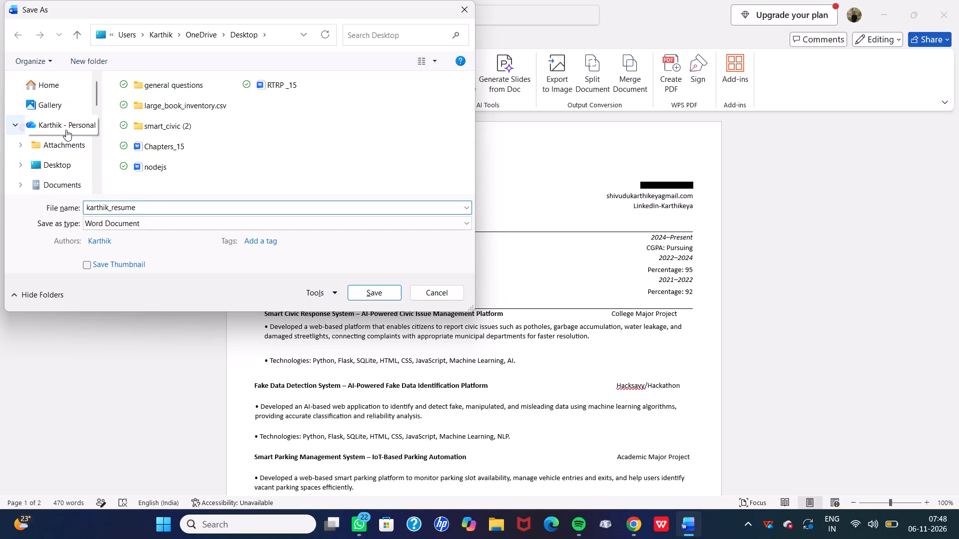
pyautogui.click(63, 159)
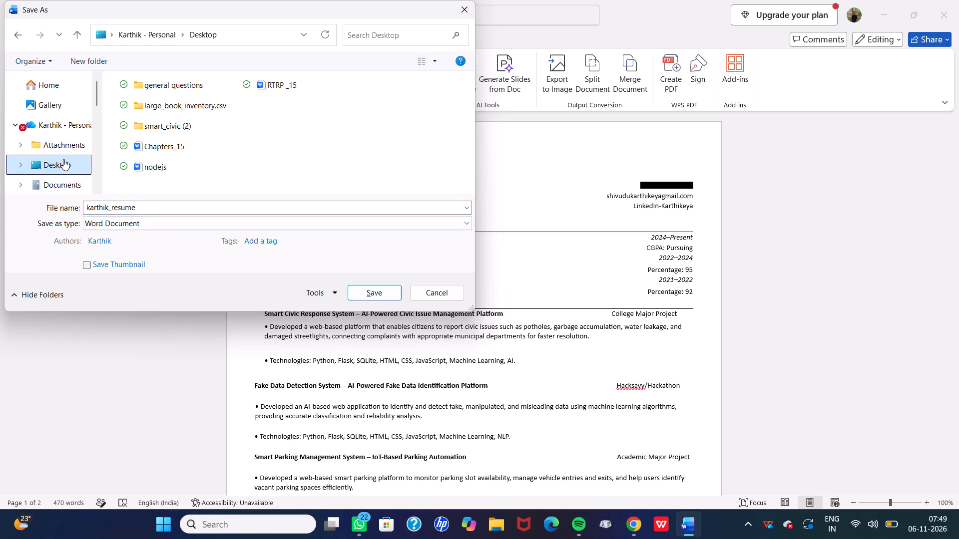
pyautogui.click(367, 290)
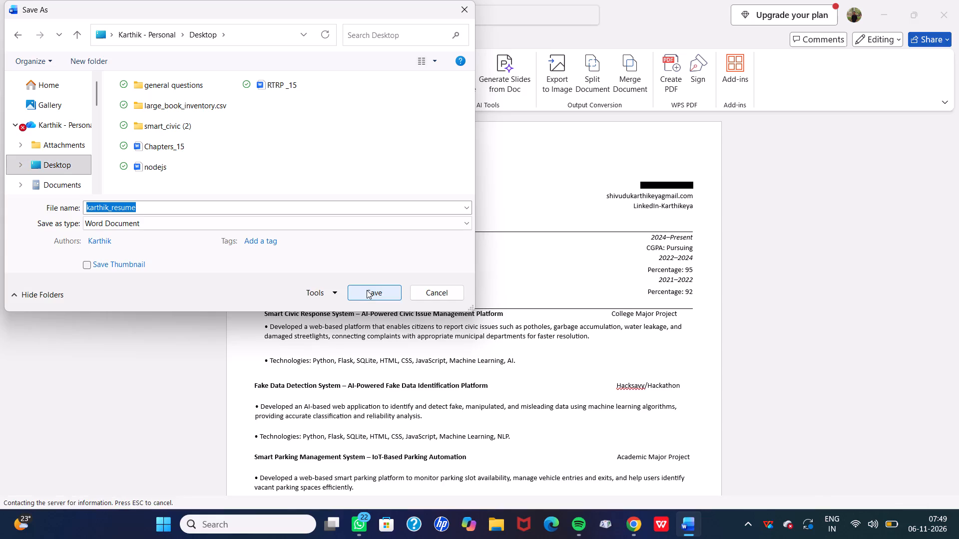
pyautogui.click(367, 290)
pyautogui.click(367, 290)
pyautogui.click(284, 225)
pyautogui.click(208, 274)
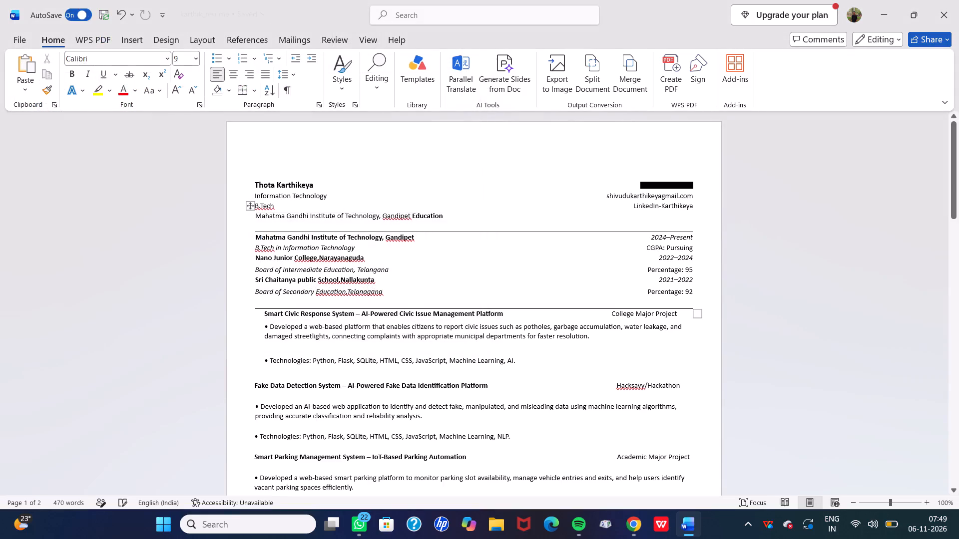
# In a new Chrome tab, search for converting word to pdf and open the cleverhumanizer.ai Free Word to PDF Converter.
pyautogui.click(890, 6)
pyautogui.click(890, 6)
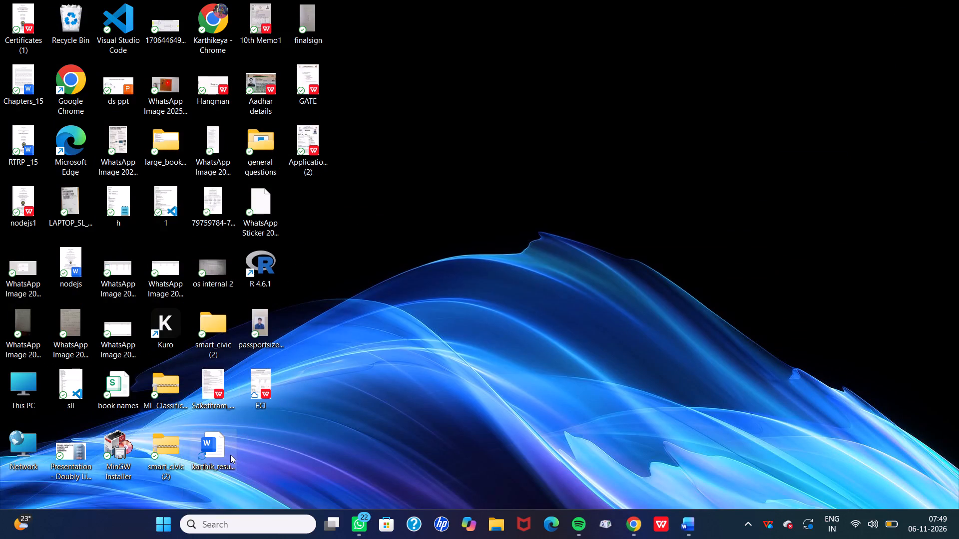
pyautogui.click(633, 526)
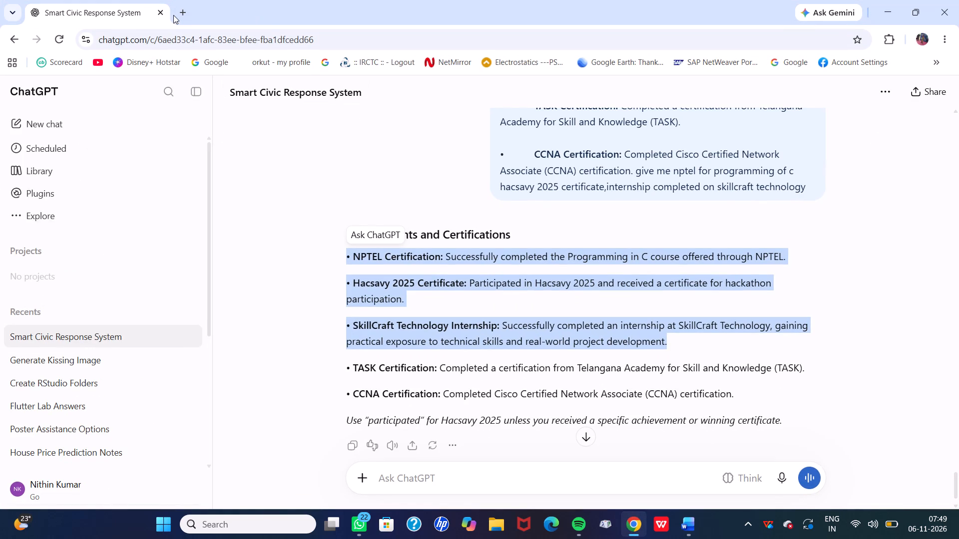
pyautogui.click(173, 15)
pyautogui.click(185, 10)
pyautogui.write('con')
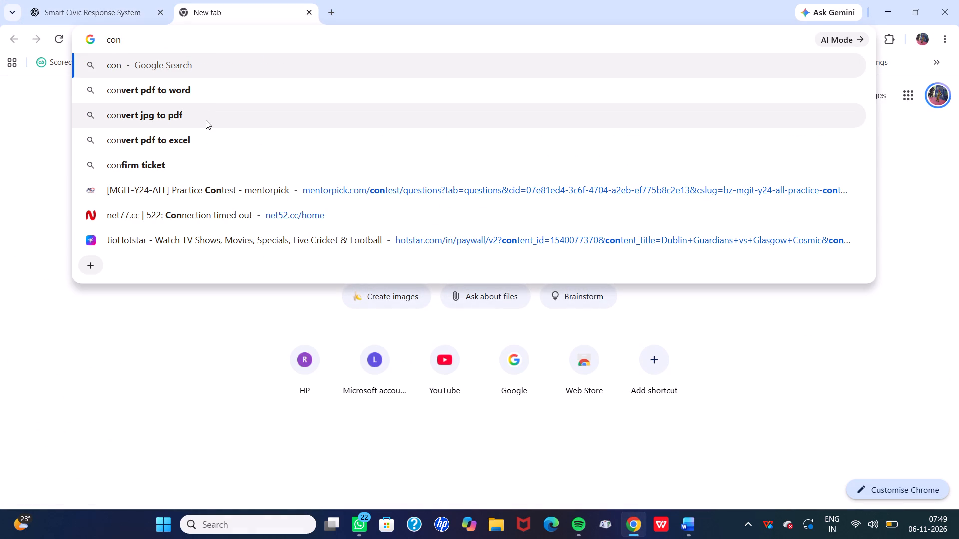
pyautogui.write('veerting')
pyautogui.press('space')
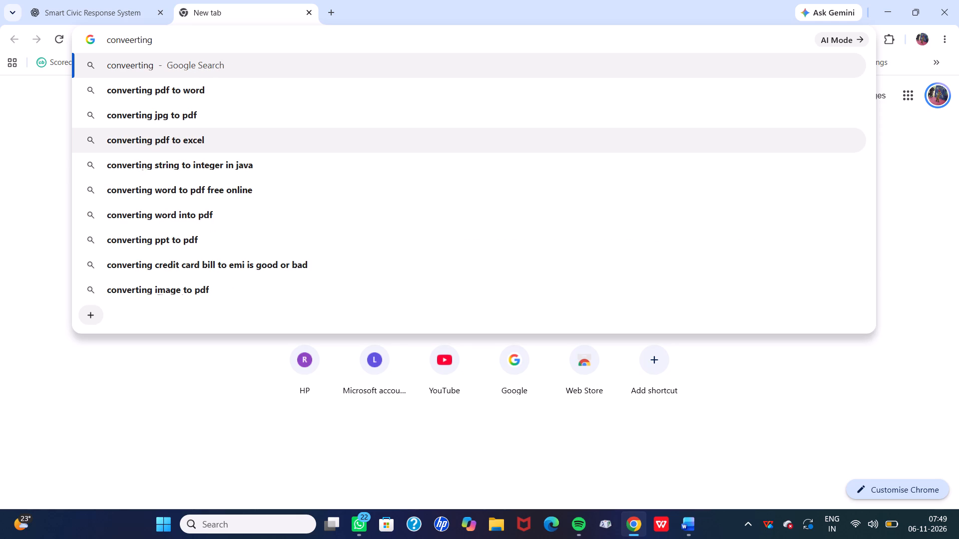
pyautogui.press('w')
pyautogui.press('o')
pyautogui.press('r')
pyautogui.click(170, 85)
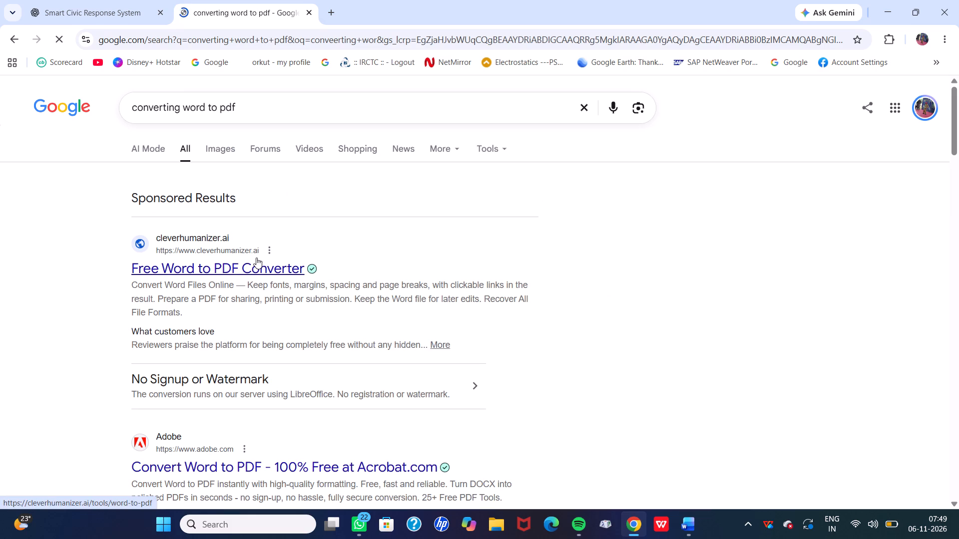
pyautogui.click(256, 258)
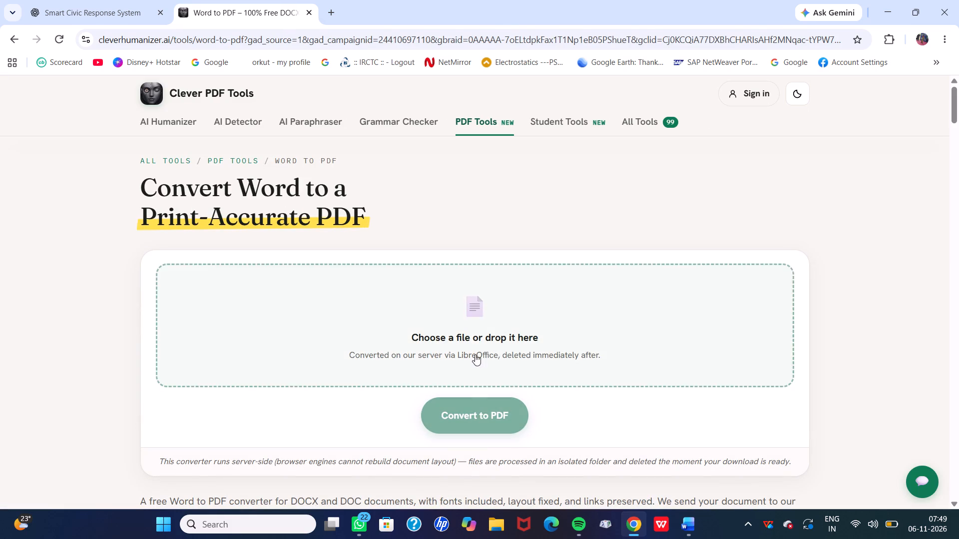
# Try to load the karthik_resume document from the Desktop folder into the PDF converter.
pyautogui.click(473, 330)
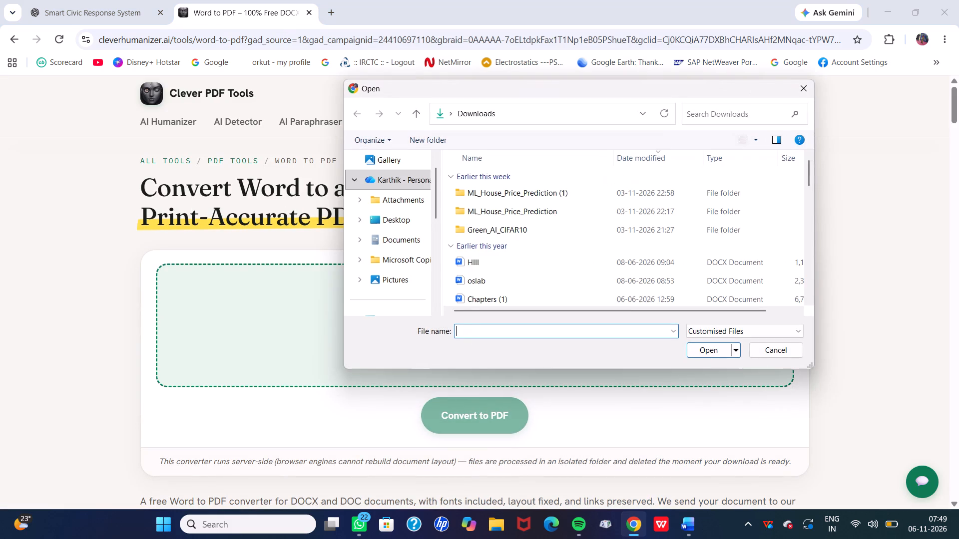
pyautogui.click(395, 223)
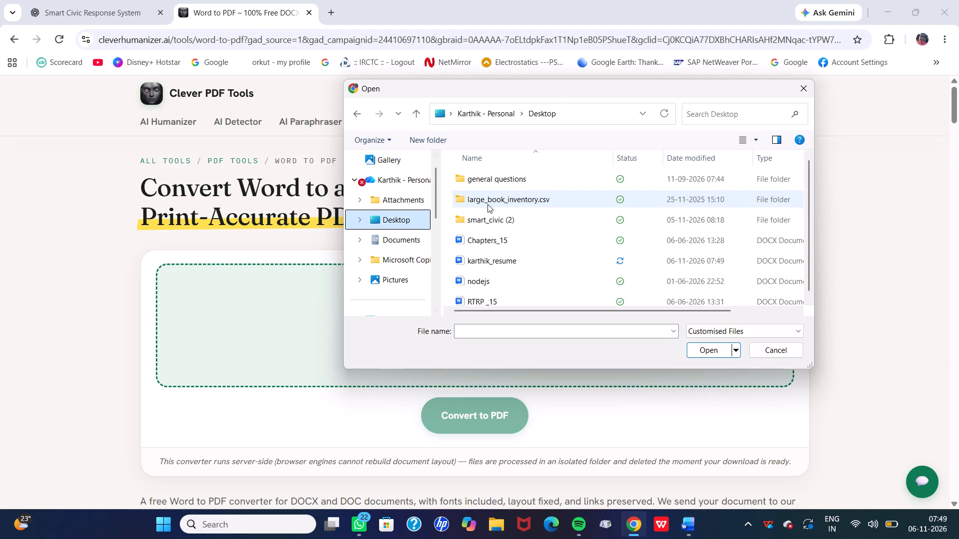
pyautogui.click(498, 255)
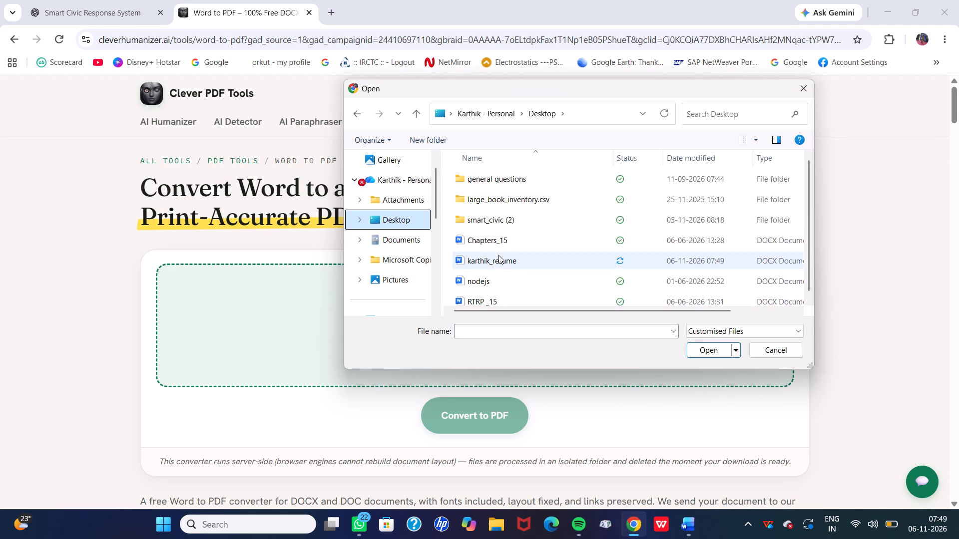
pyautogui.click(714, 349)
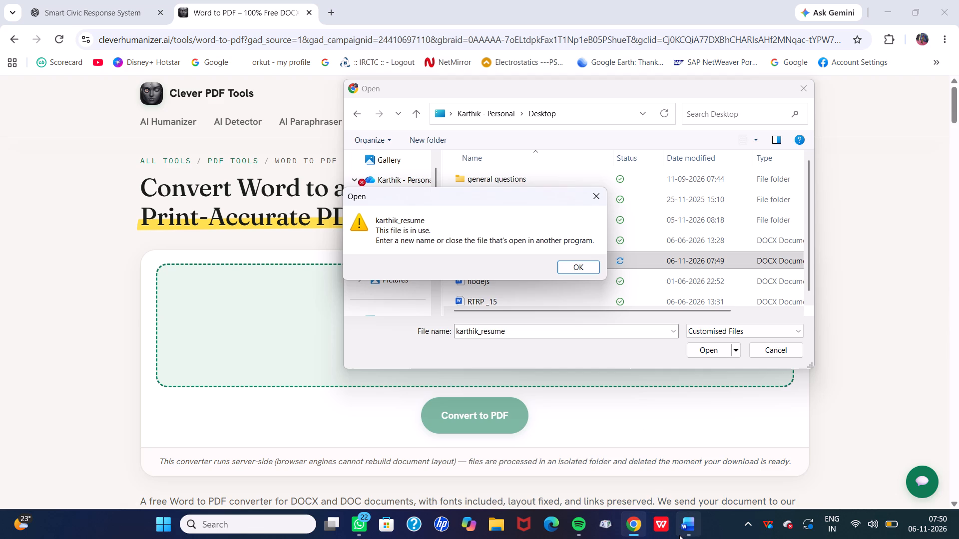
# Close the karthik_resume document in Word to release the file, and dismiss the converter's file-in-use warning.
pyautogui.click(674, 503)
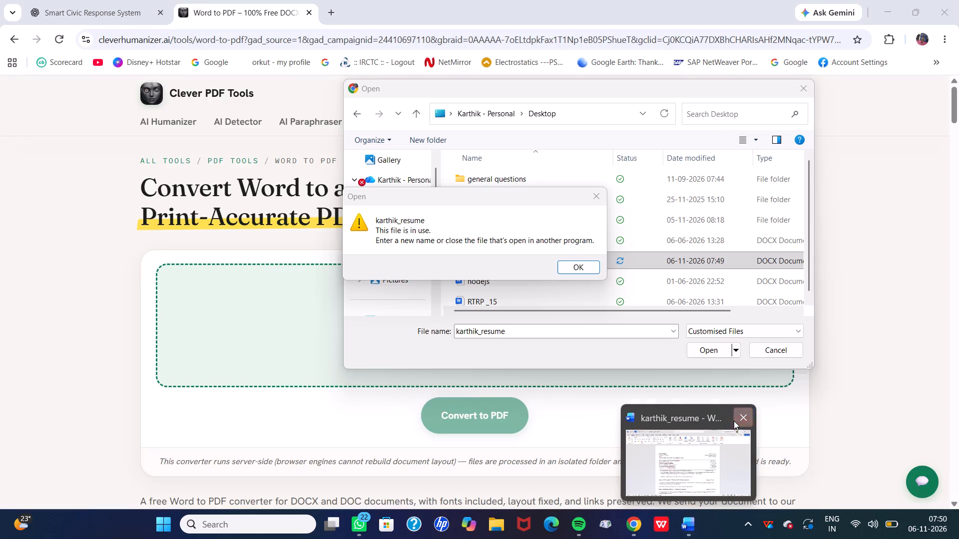
pyautogui.click(741, 419)
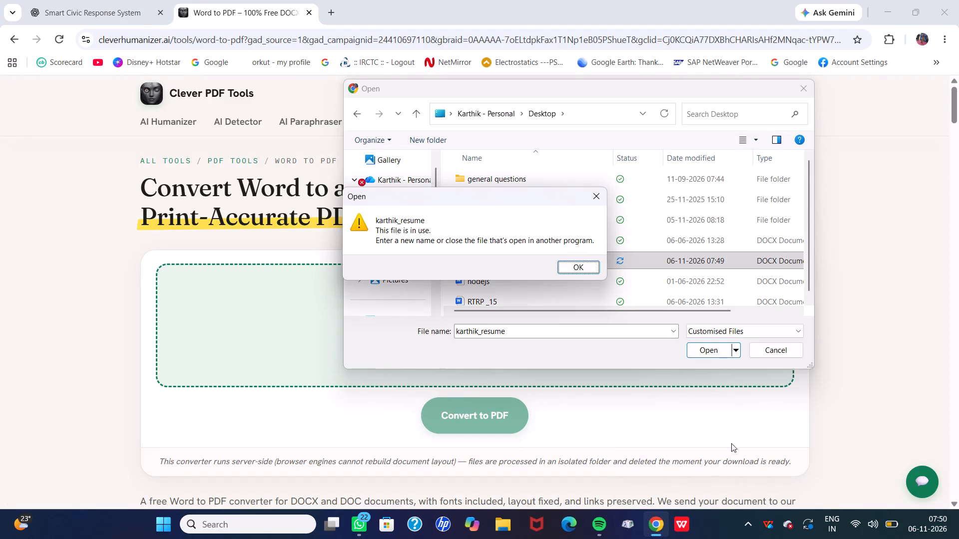
pyautogui.click(578, 269)
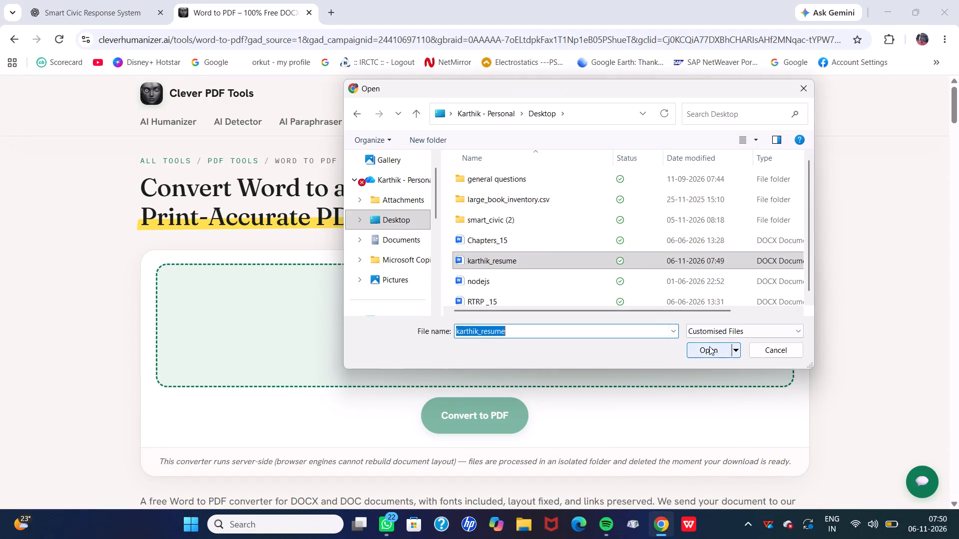
# Load the selected karthik_resume document into the converter and convert it to PDF.
pyautogui.click(709, 346)
pyautogui.click(484, 421)
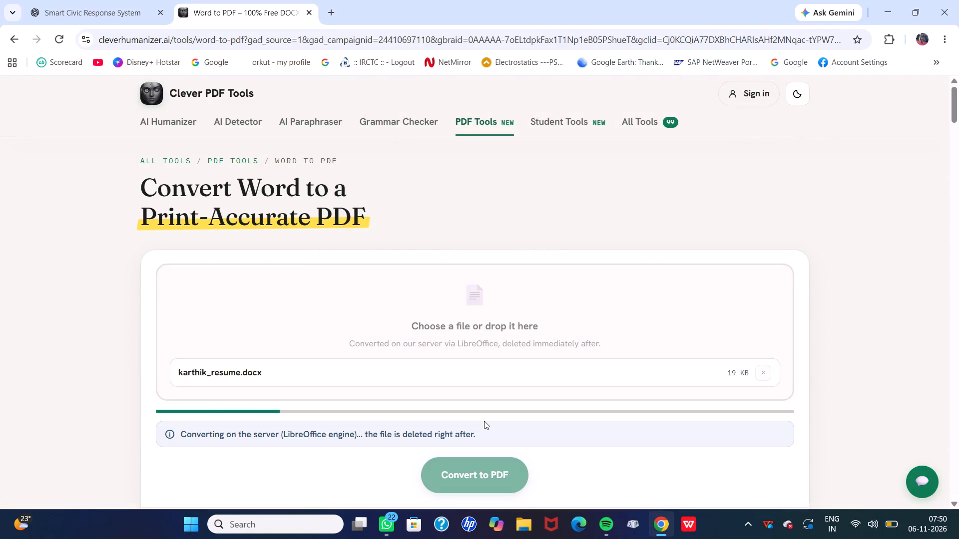
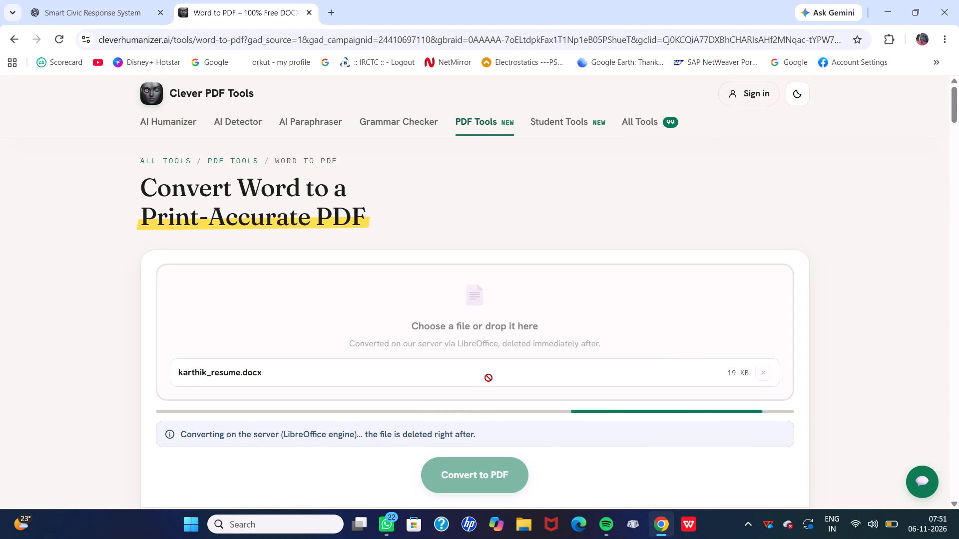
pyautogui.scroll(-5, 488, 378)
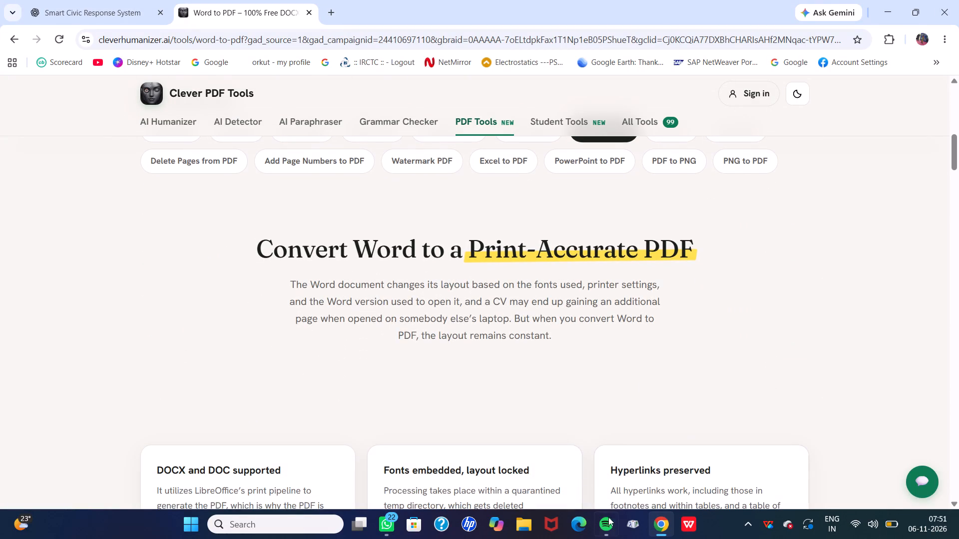
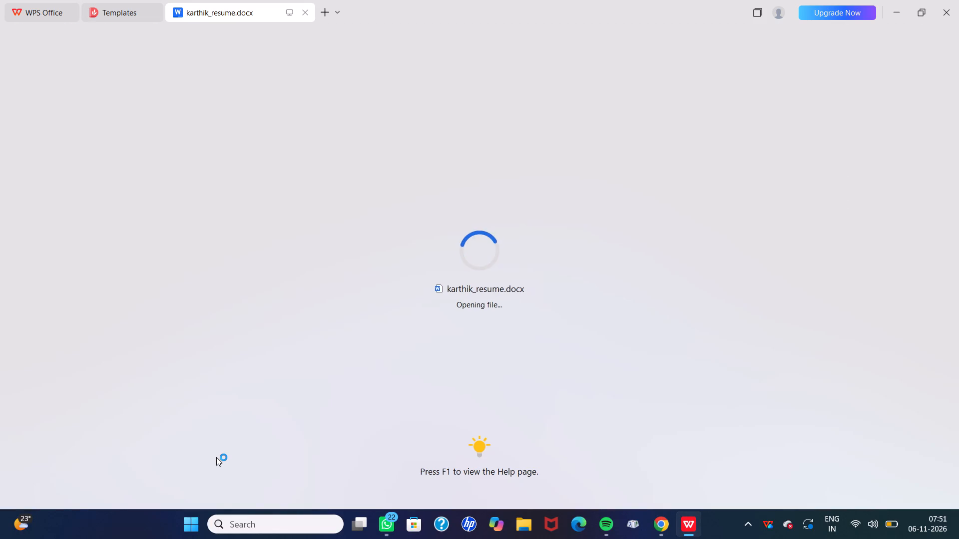
# Review the karthik_resume document in WPS Office, examining the content and layout from the heading through the achievements section.
pyautogui.scroll(-3, 429, 438)
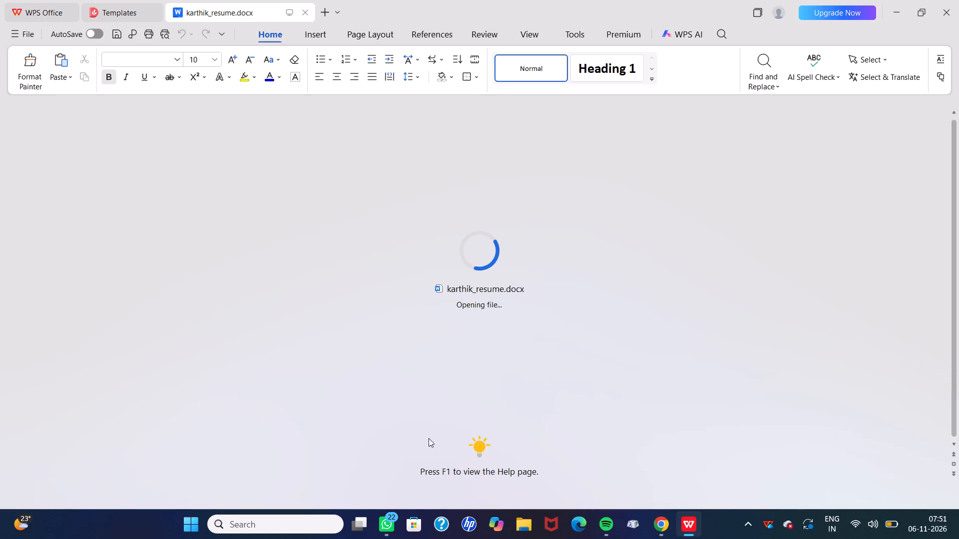
pyautogui.scroll(-2, 429, 438)
pyautogui.scroll(-2, 388, 350)
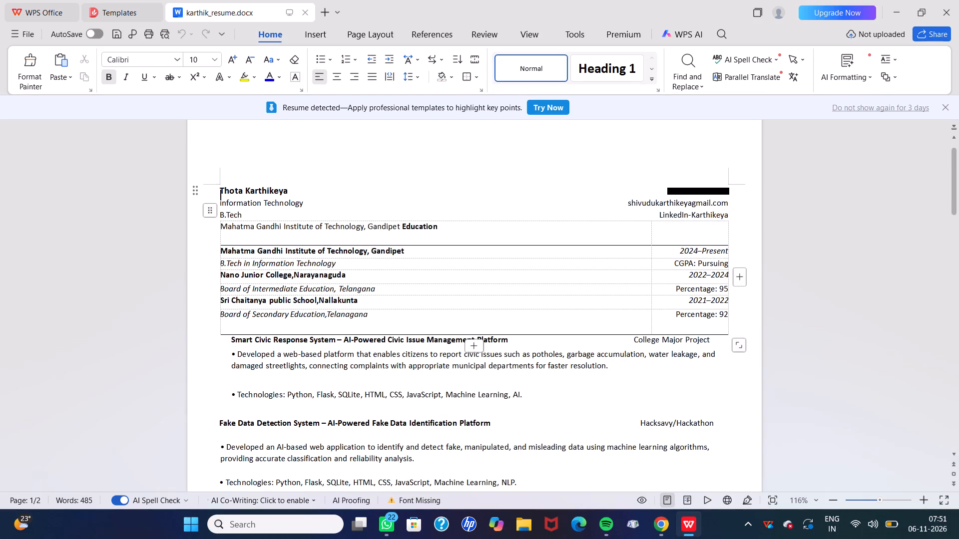
pyautogui.scroll(-8, 388, 350)
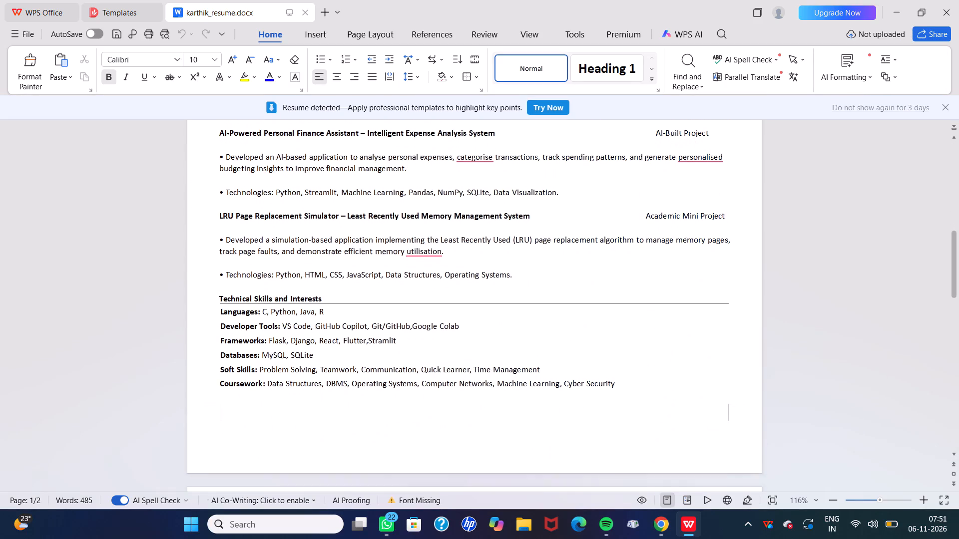
pyautogui.scroll(-5, 388, 350)
pyautogui.scroll(1, 388, 350)
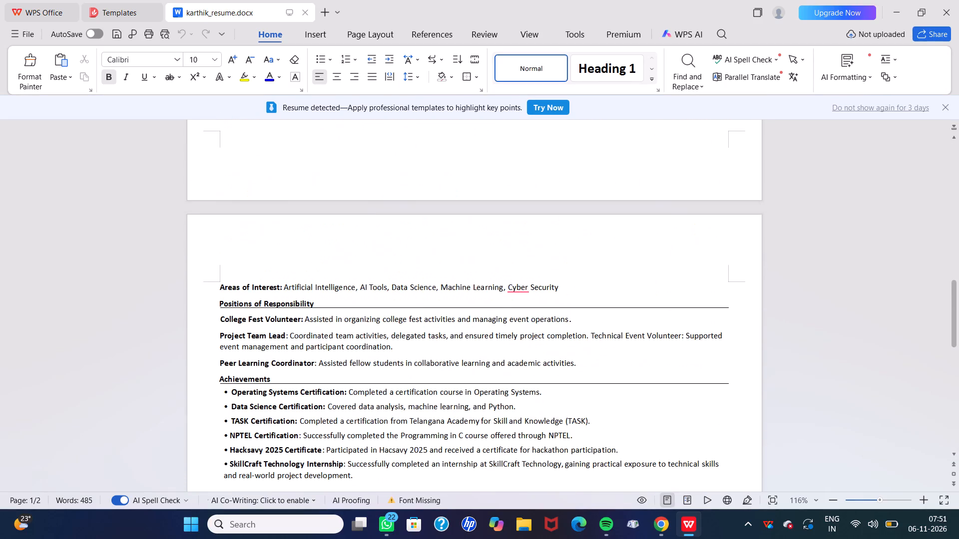
# Finish checking the karthik_resume document back up to its heading and close the WPS Office window.
pyautogui.scroll(1, 388, 350)
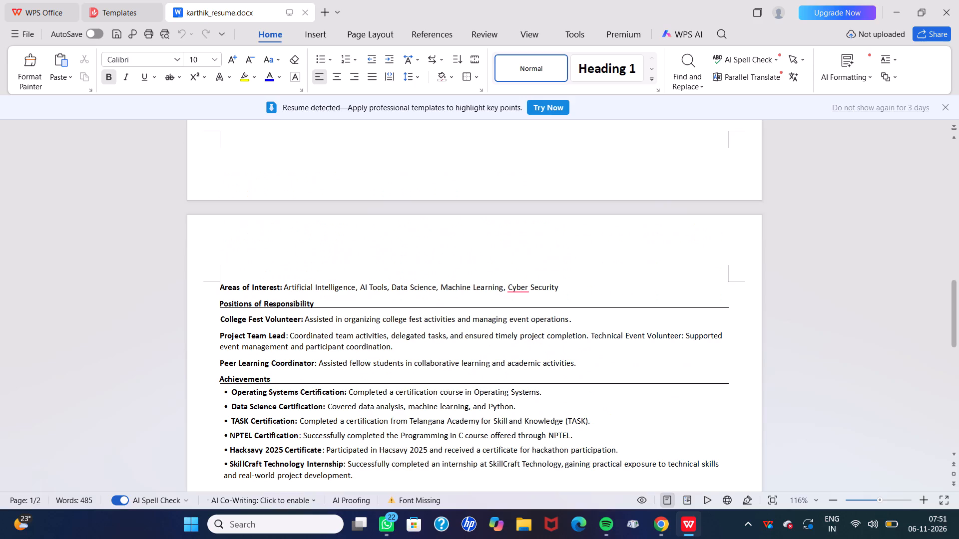
pyautogui.scroll(3, 388, 350)
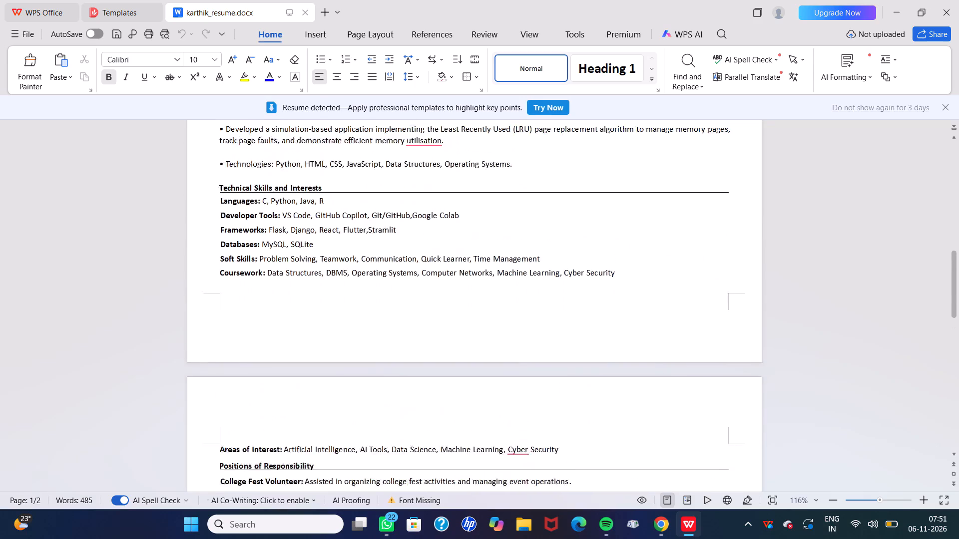
pyautogui.scroll(7, 388, 350)
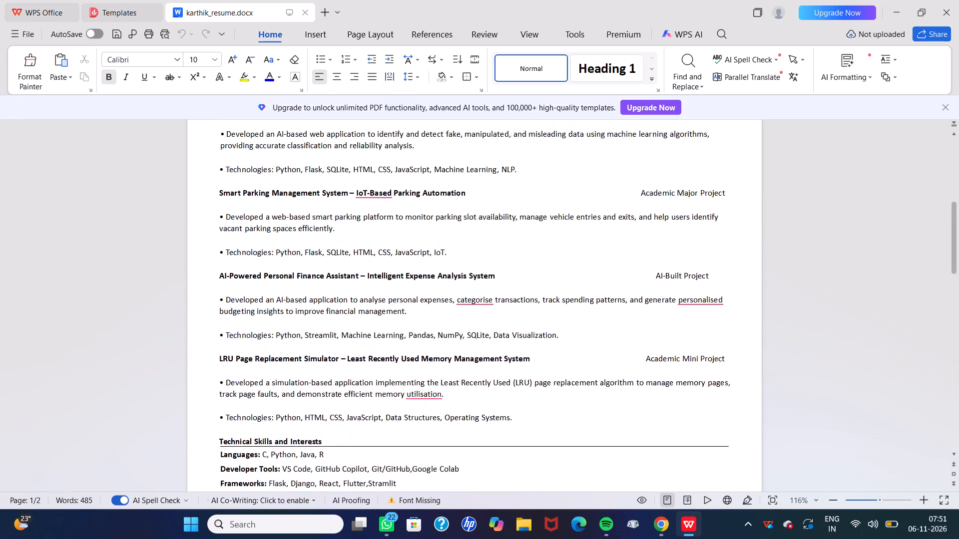
pyautogui.scroll(5, 388, 350)
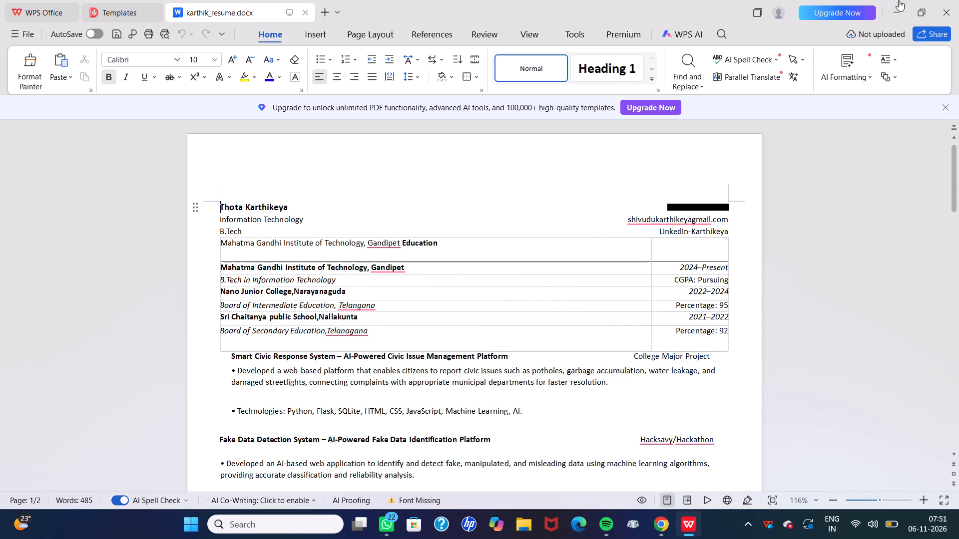
pyautogui.click(943, 3)
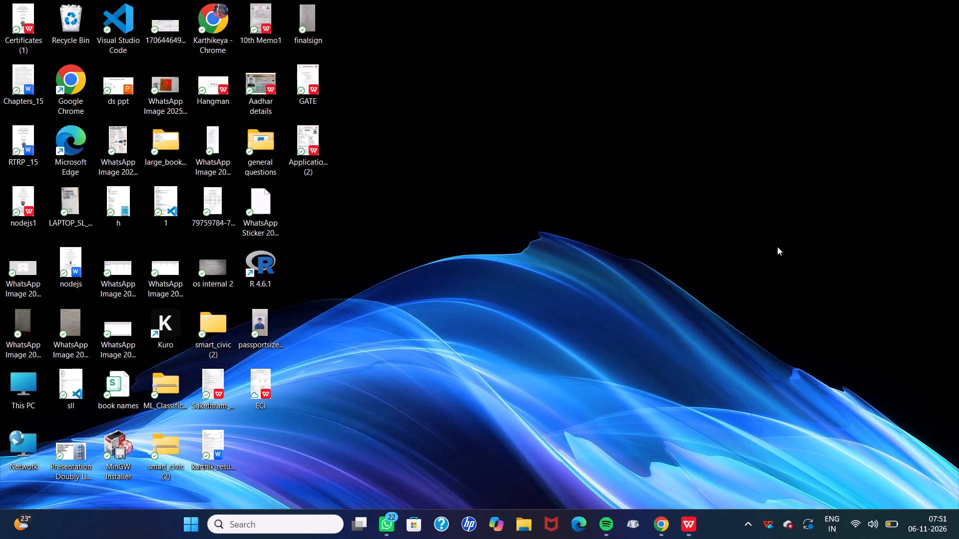
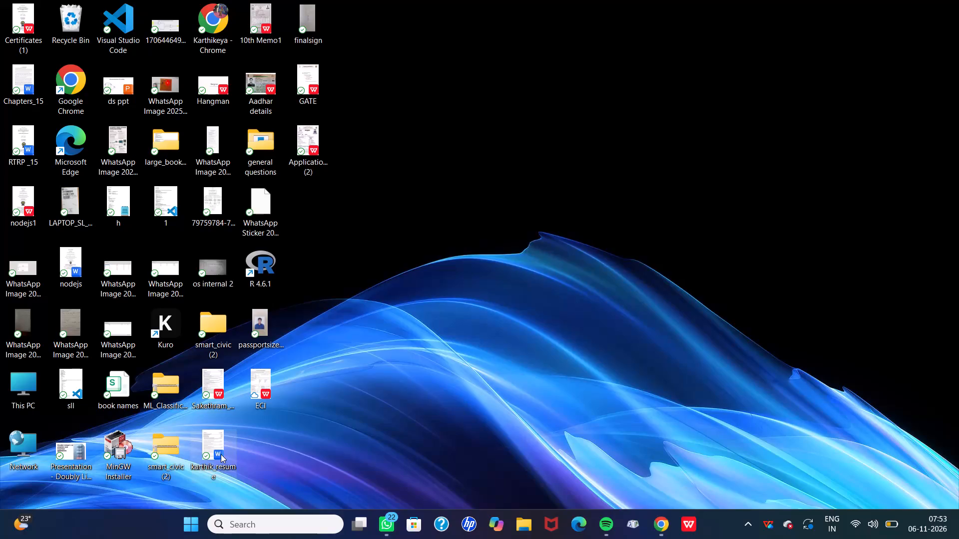
# Open the karthik_resume document from the desktop in WPS Office.
pyautogui.rightClick(221, 454)
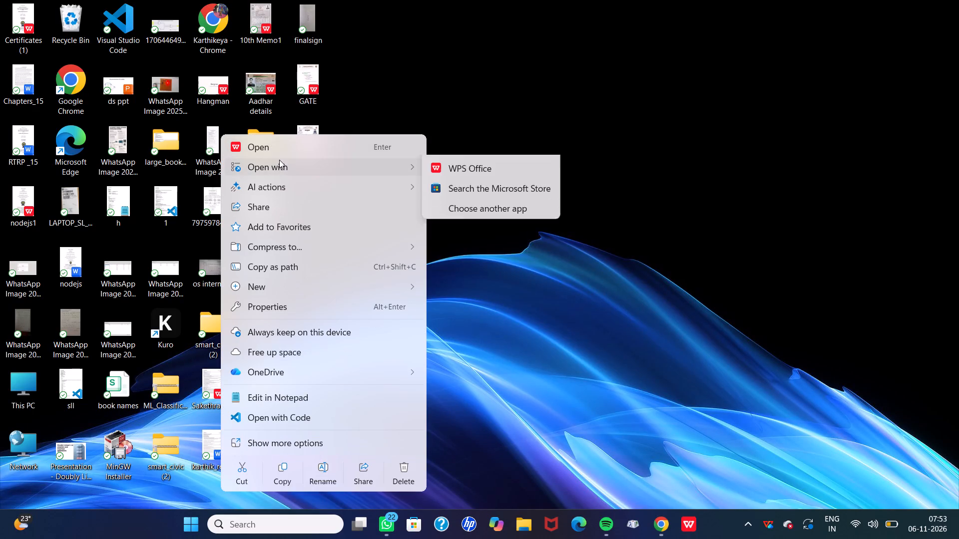
pyautogui.click(279, 146)
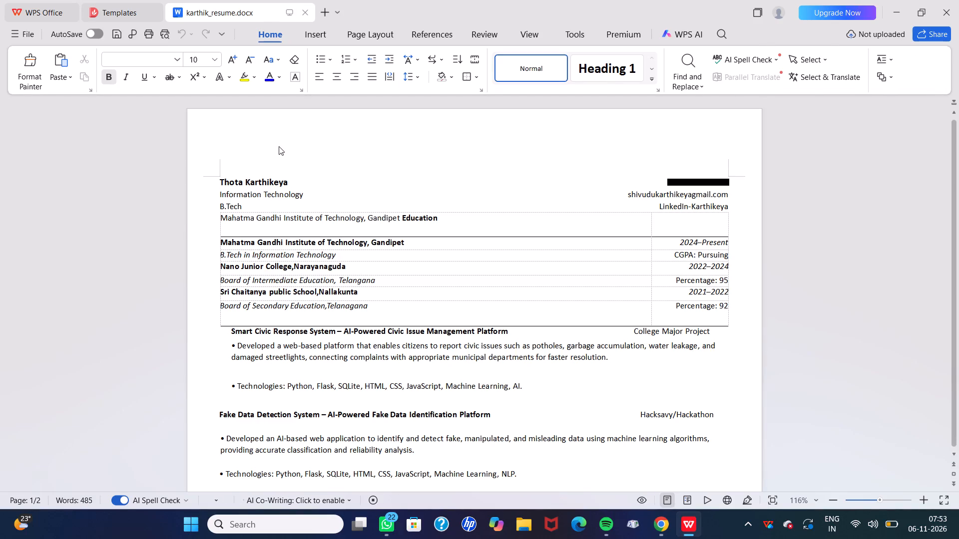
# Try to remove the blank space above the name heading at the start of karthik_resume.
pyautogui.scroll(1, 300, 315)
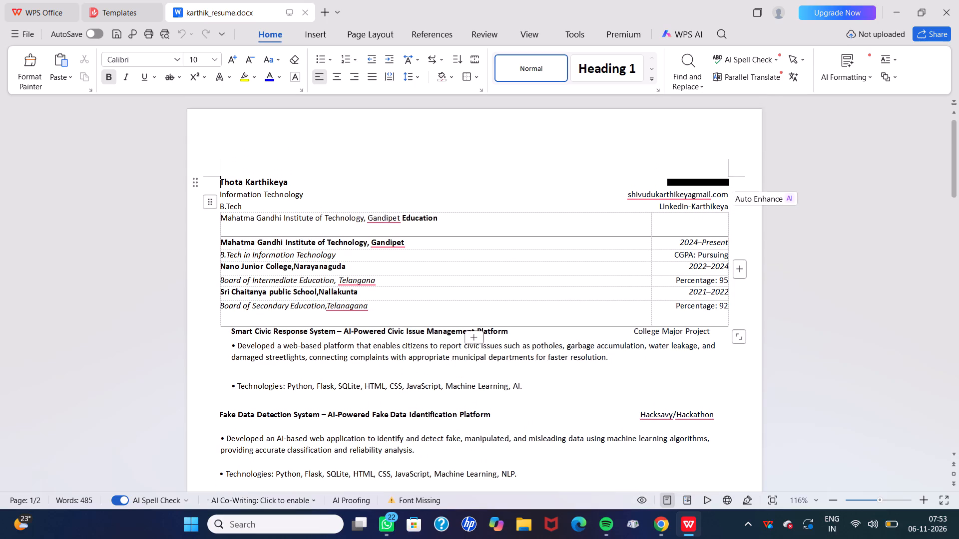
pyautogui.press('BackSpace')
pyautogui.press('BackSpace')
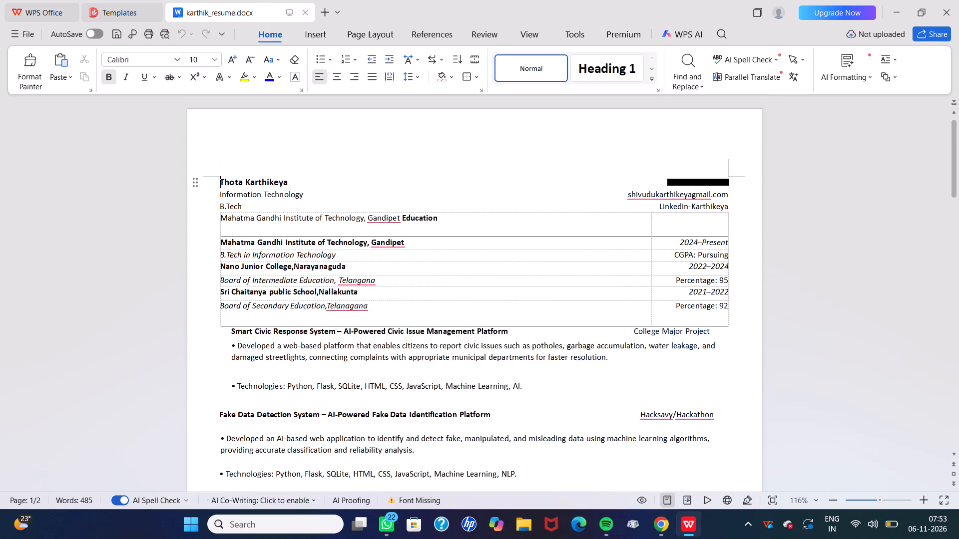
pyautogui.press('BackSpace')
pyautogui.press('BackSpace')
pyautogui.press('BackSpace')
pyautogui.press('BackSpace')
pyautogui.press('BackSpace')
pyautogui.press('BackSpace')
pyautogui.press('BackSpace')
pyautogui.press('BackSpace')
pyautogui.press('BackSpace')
# Open the previous owner's resume PDF from the desktop and examine its layout from the heading through the achievements.
pyautogui.click(894, 12)
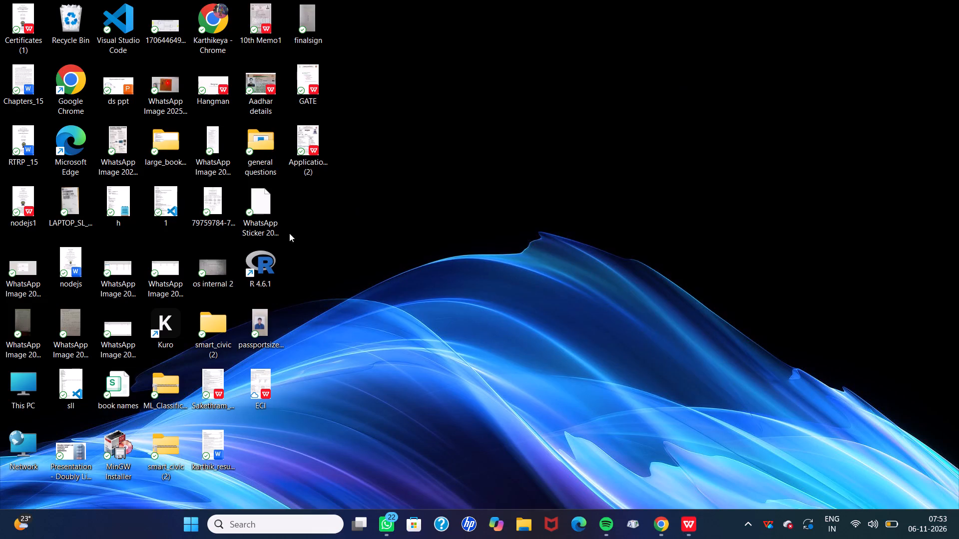
pyautogui.doubleClick(215, 404)
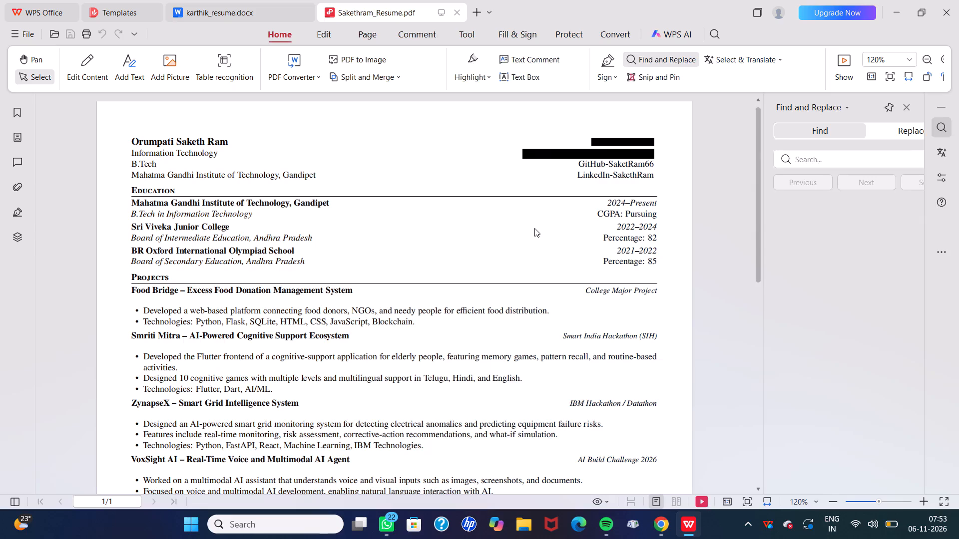
pyautogui.scroll(-3, 391, 336)
pyautogui.scroll(2, 391, 336)
pyautogui.scroll(-2, 391, 336)
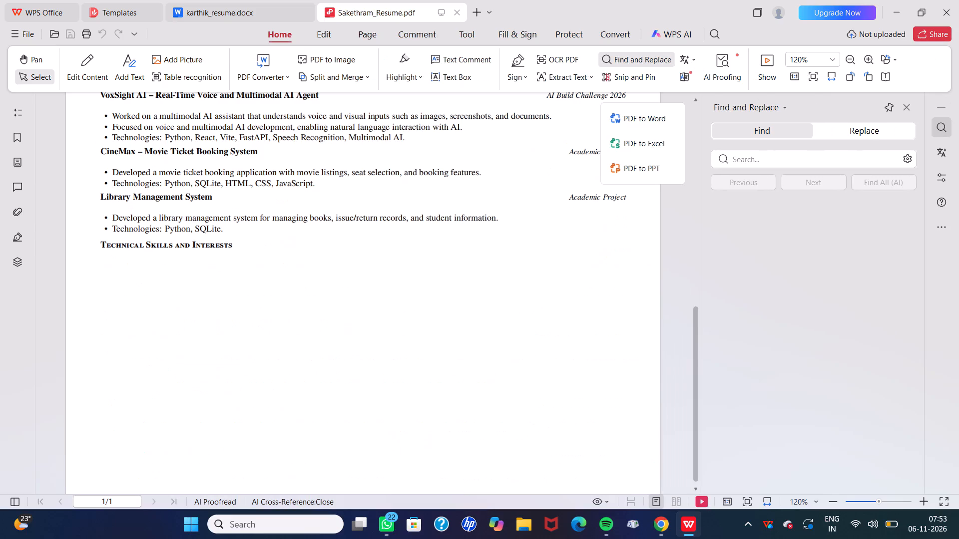
pyautogui.scroll(-2, 391, 336)
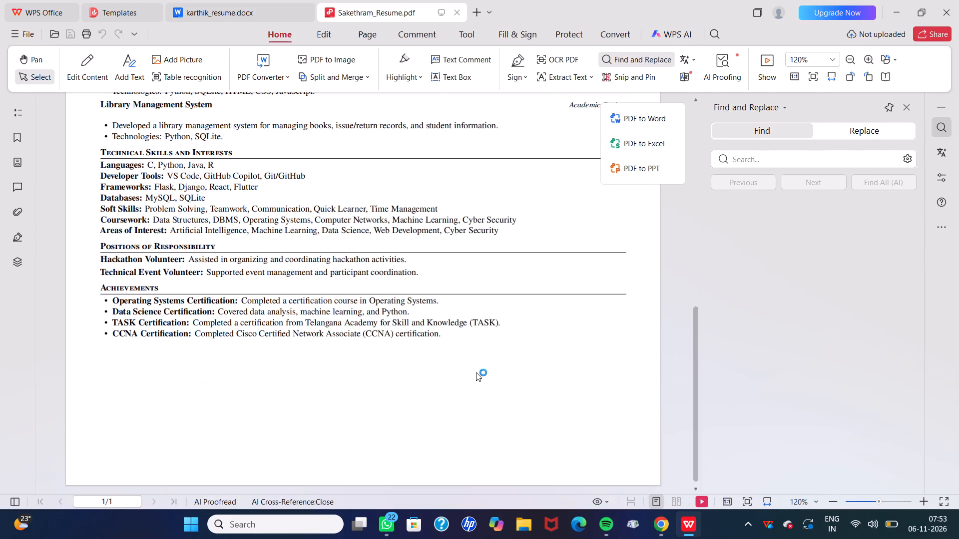
pyautogui.scroll(2, 476, 372)
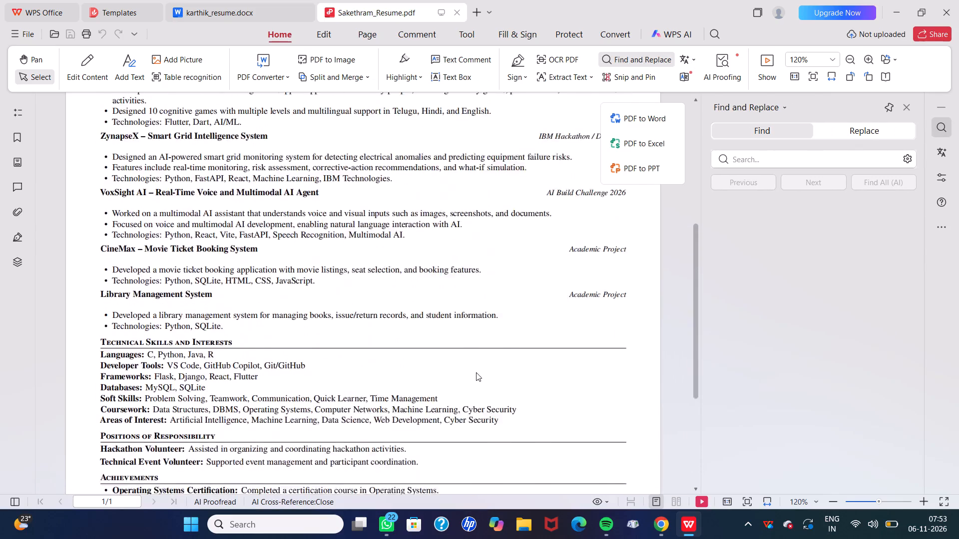
pyautogui.scroll(2, 476, 372)
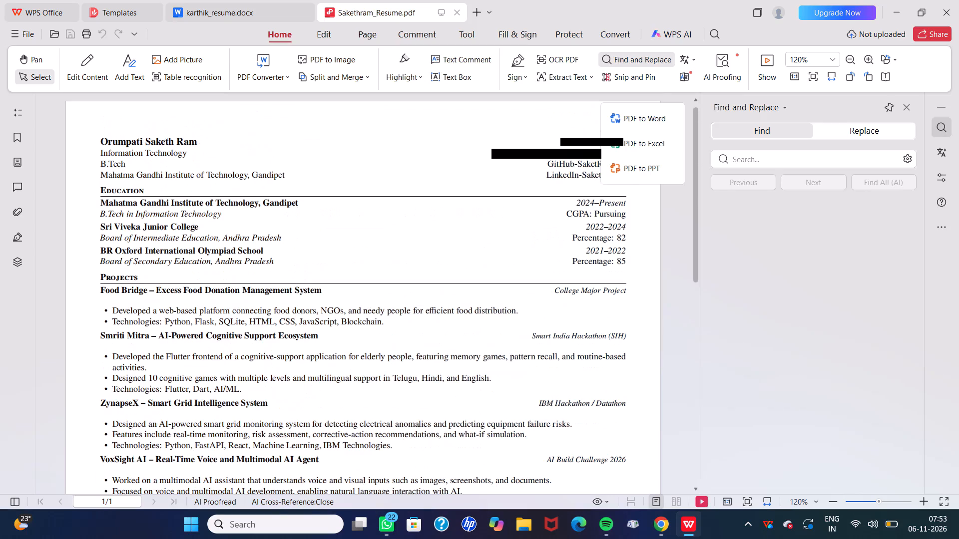
pyautogui.click(752, 244)
pyautogui.scroll(-1, 535, 278)
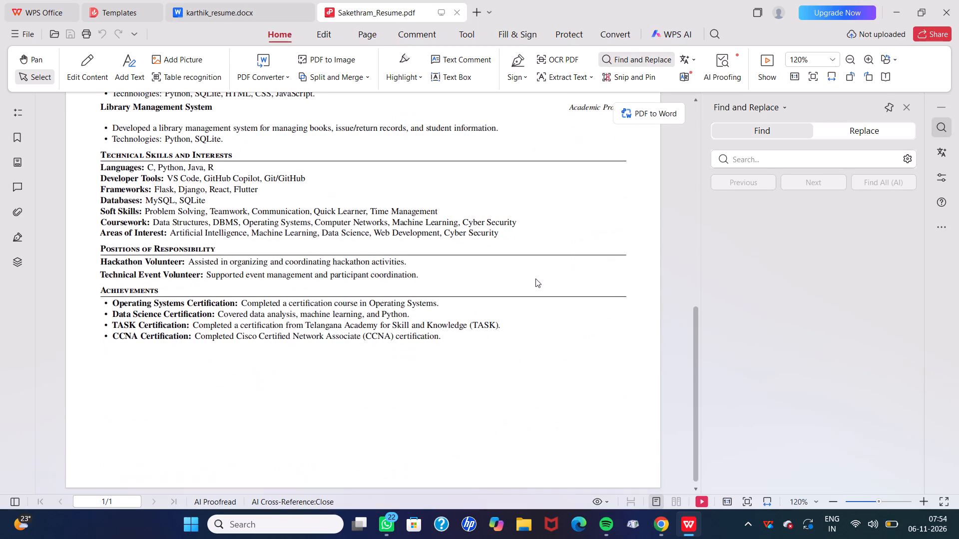
pyautogui.scroll(-1, 535, 278)
pyautogui.scroll(4, 228, 308)
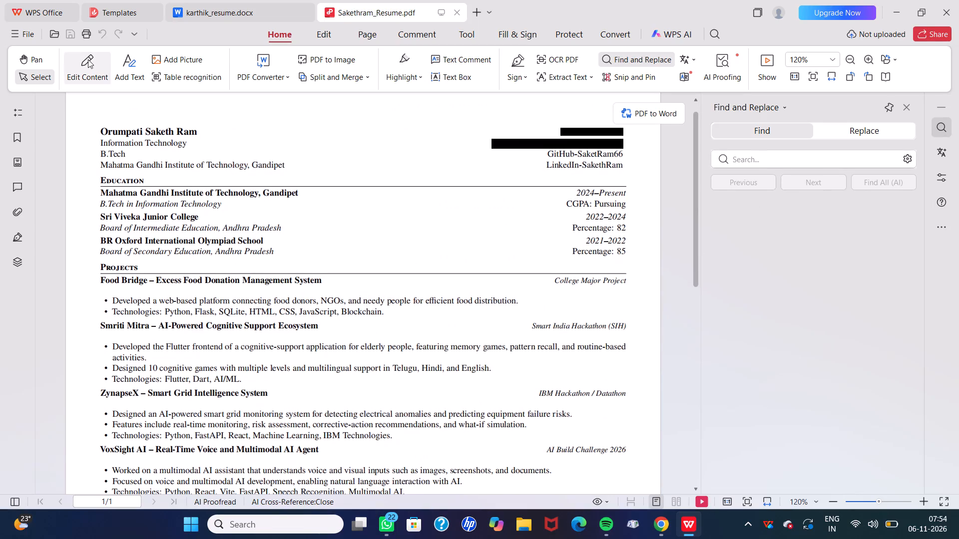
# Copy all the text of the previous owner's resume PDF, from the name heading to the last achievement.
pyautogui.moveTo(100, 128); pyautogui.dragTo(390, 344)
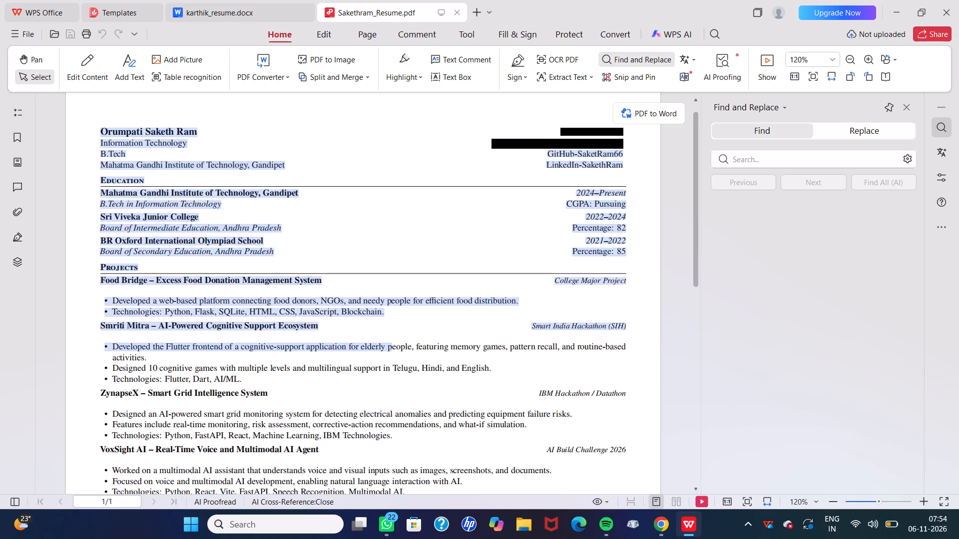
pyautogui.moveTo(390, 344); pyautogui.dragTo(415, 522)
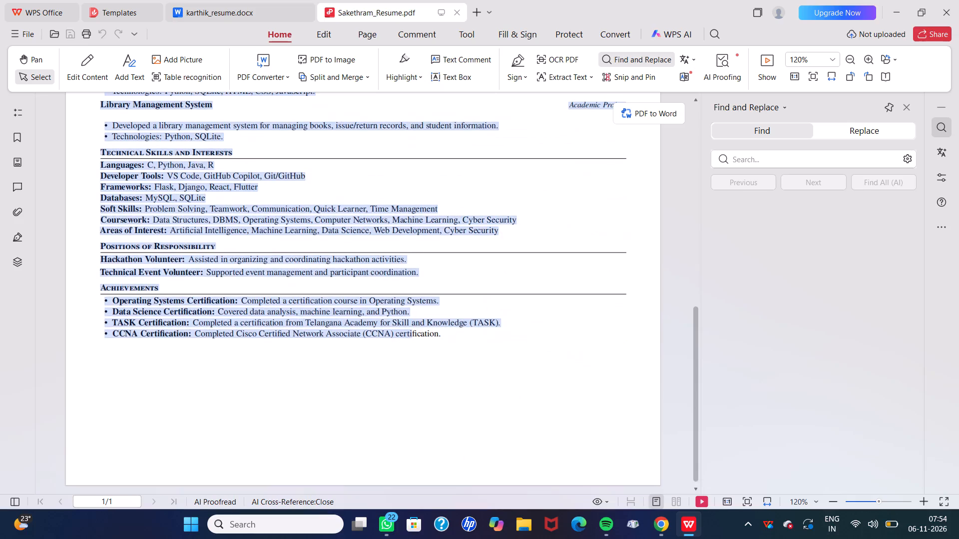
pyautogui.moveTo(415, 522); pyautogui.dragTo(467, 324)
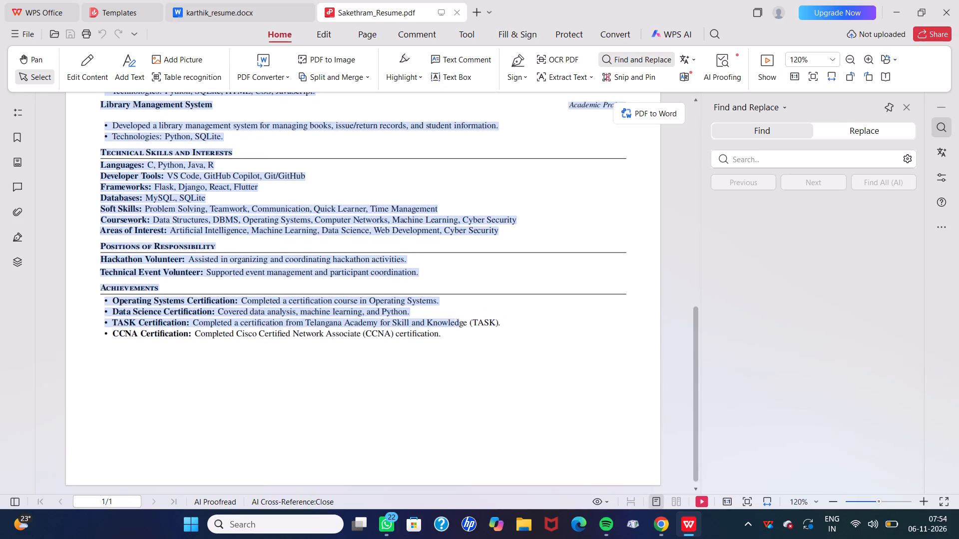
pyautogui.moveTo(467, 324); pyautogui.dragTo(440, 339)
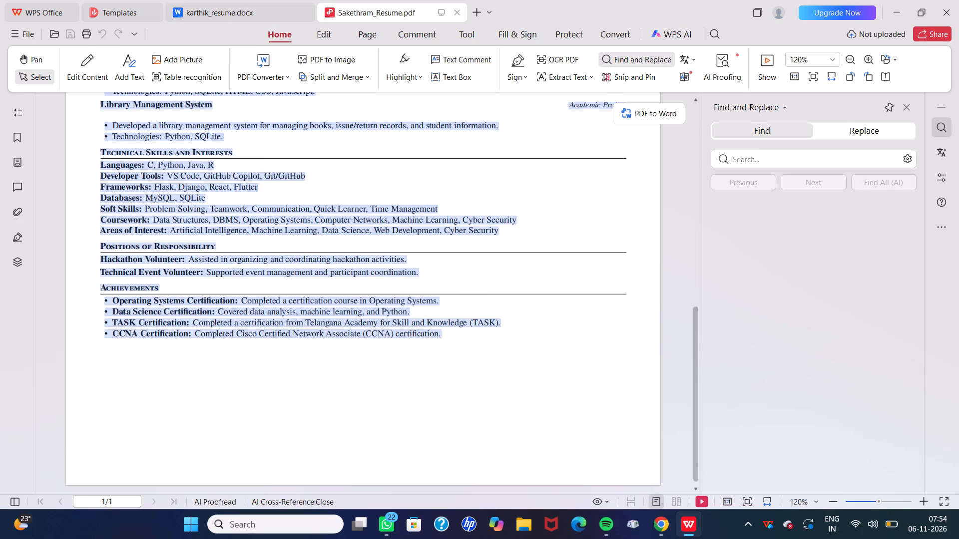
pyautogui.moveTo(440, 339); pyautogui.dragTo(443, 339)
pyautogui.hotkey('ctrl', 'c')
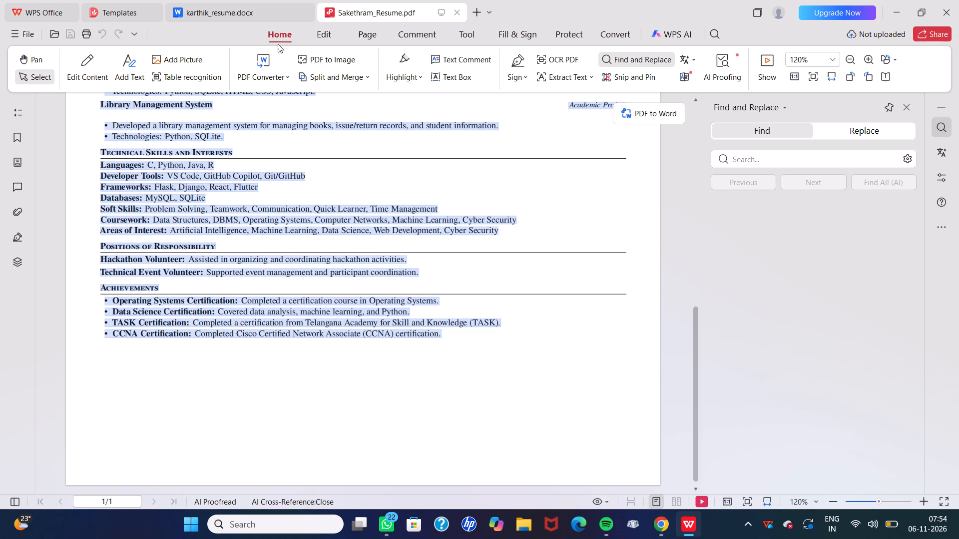
# Close the WPS window, reopen karthik_resume from the desktop with WPS Office and look over both pages.
pyautogui.click(254, 2)
pyautogui.click(958, 5)
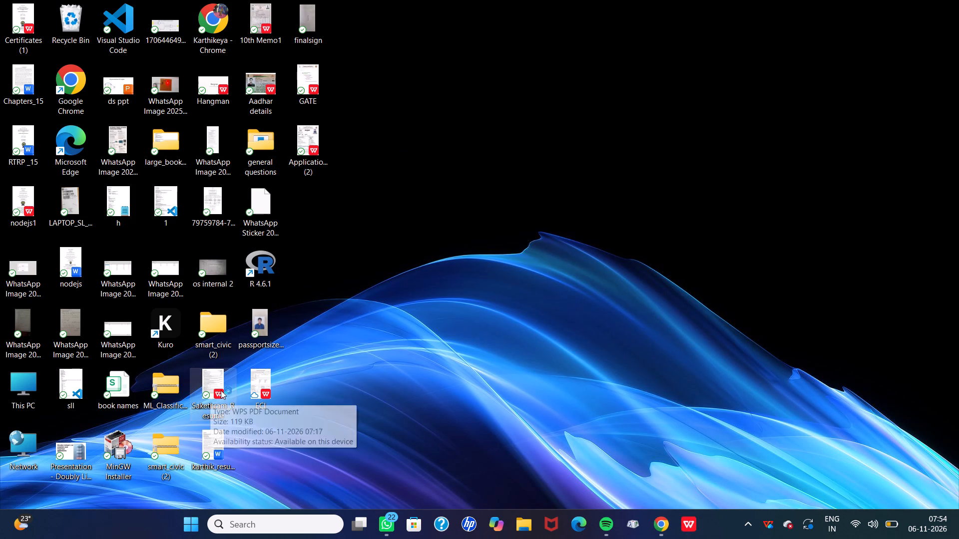
pyautogui.click(216, 444)
pyautogui.rightClick(216, 444)
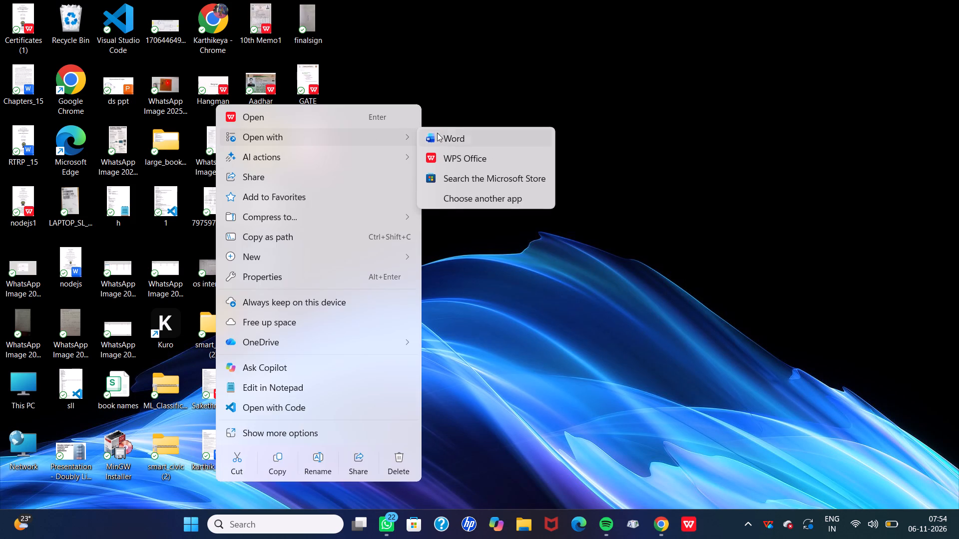
pyautogui.click(446, 166)
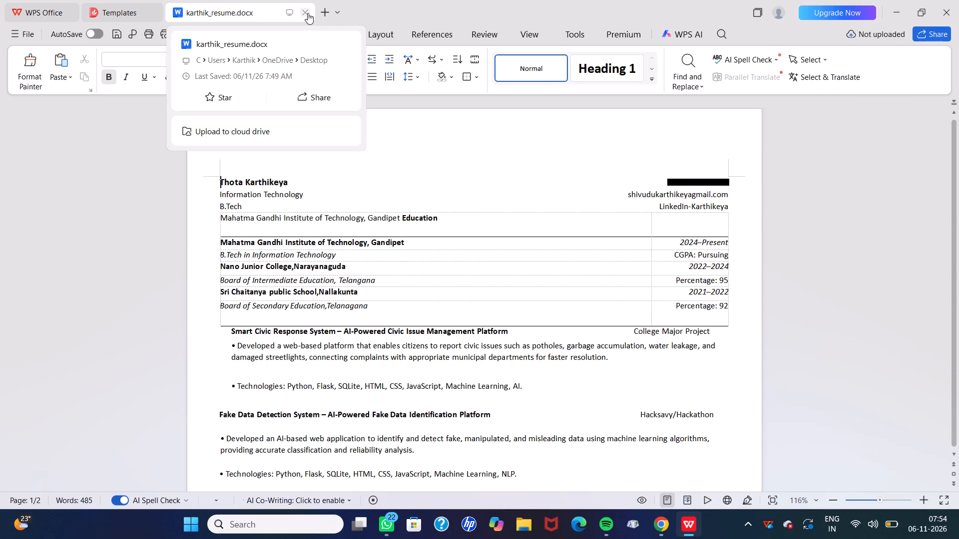
pyautogui.scroll(-2, 386, 196)
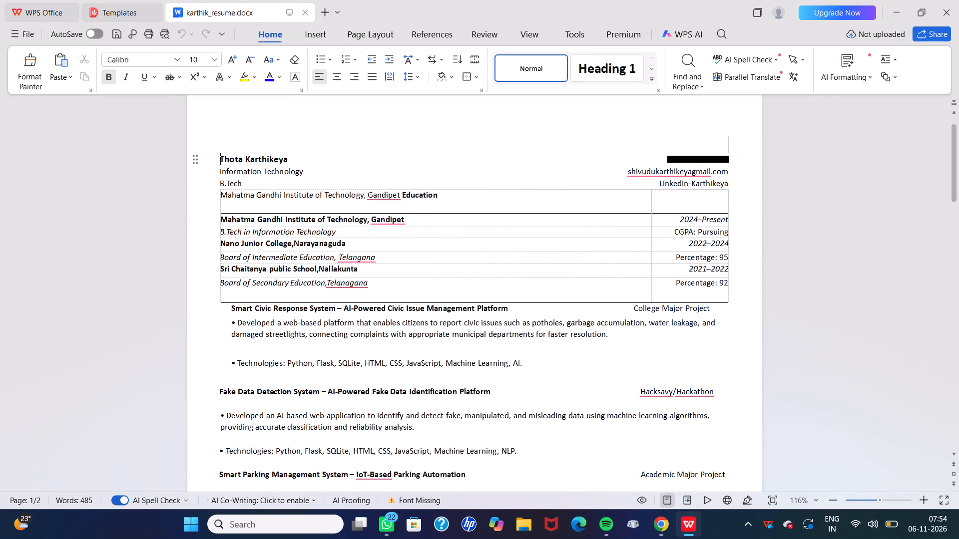
pyautogui.scroll(-6, 386, 196)
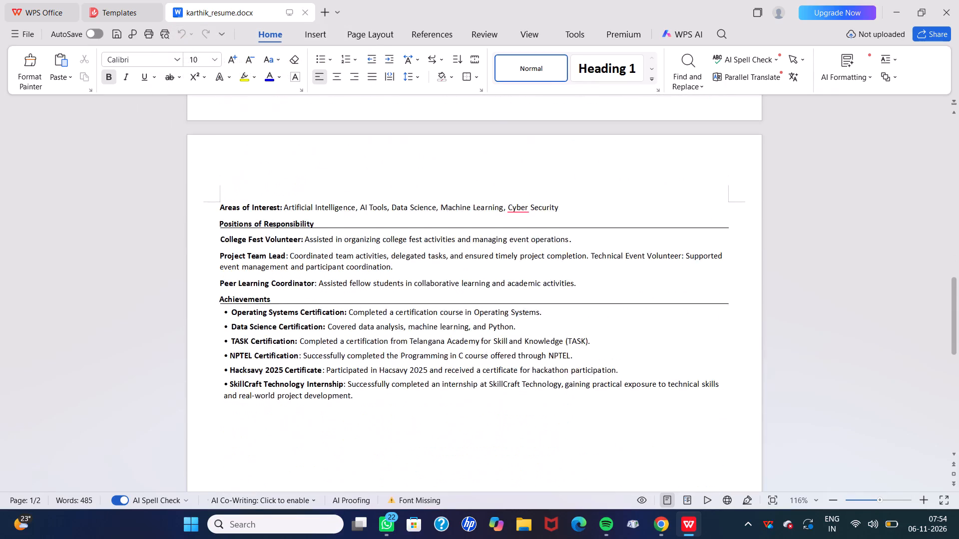
pyautogui.scroll(-2, 386, 196)
pyautogui.scroll(14, 386, 196)
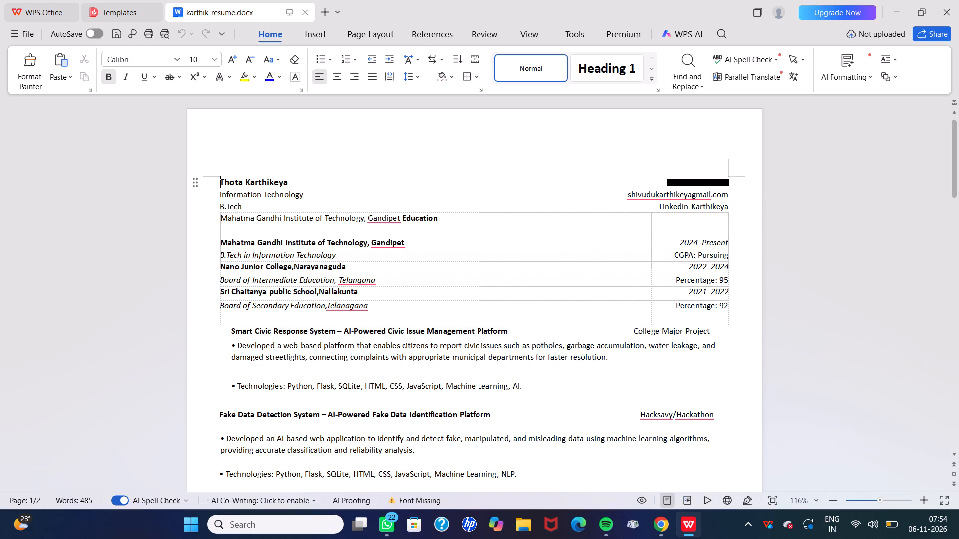
# Copy the entire karthik_resume text, from the name heading to the end of the achievements.
pyautogui.moveTo(219, 182); pyautogui.dragTo(237, 186)
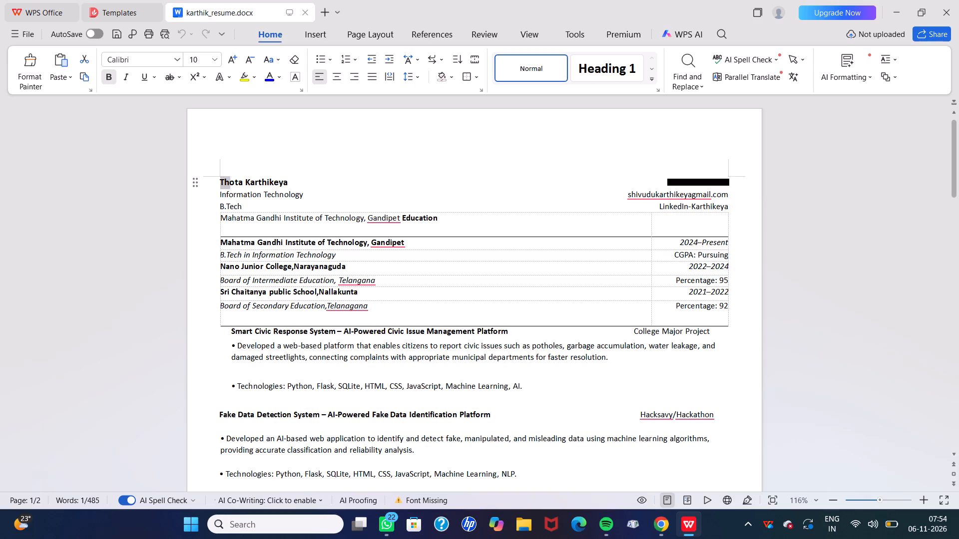
pyautogui.moveTo(237, 186); pyautogui.dragTo(402, 519)
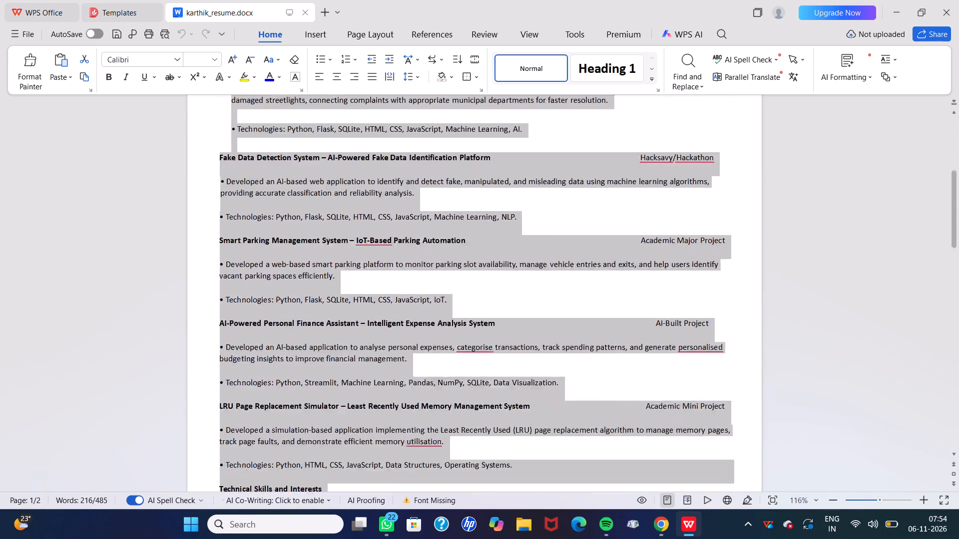
pyautogui.moveTo(402, 519); pyautogui.dragTo(338, 94)
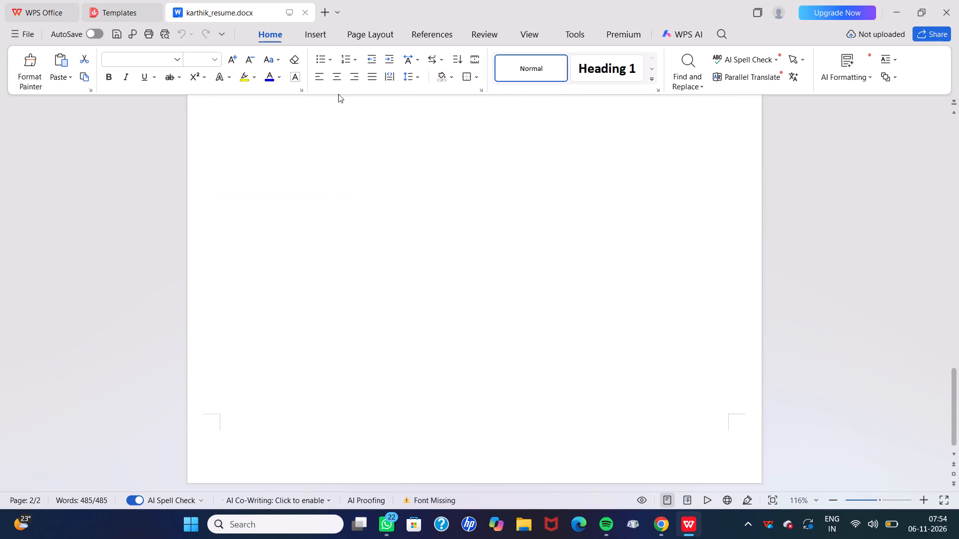
pyautogui.moveTo(338, 94); pyautogui.dragTo(314, 150)
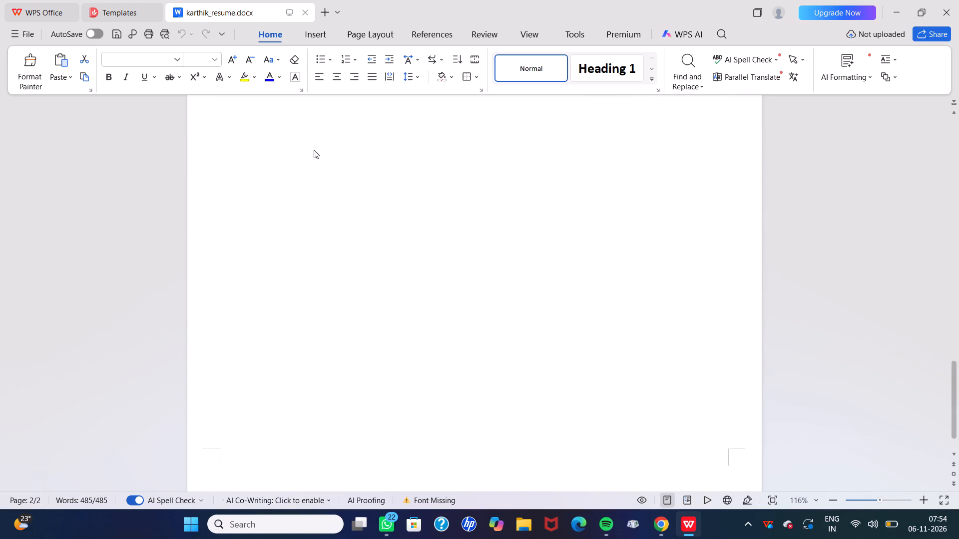
pyautogui.moveTo(314, 150); pyautogui.dragTo(362, 200)
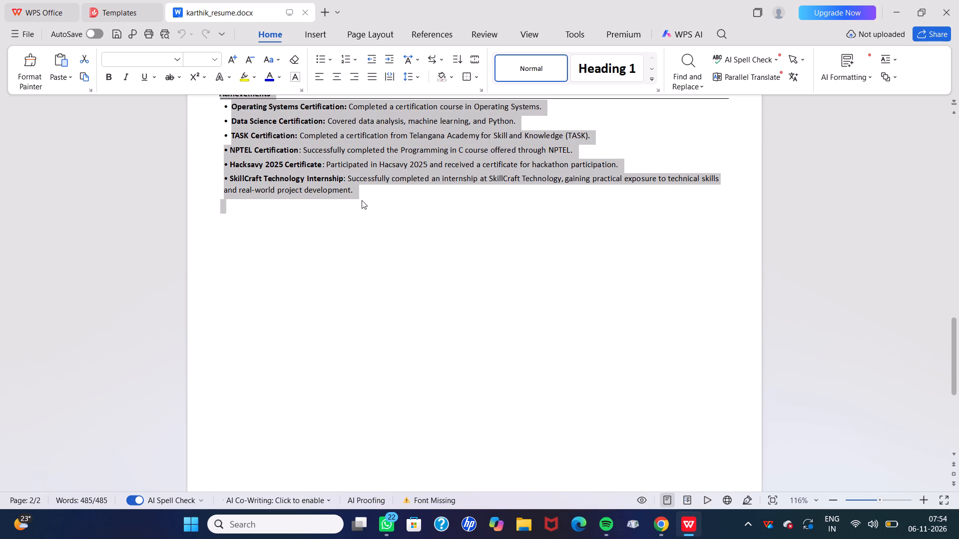
pyautogui.hotkey('ctrl', 'c')
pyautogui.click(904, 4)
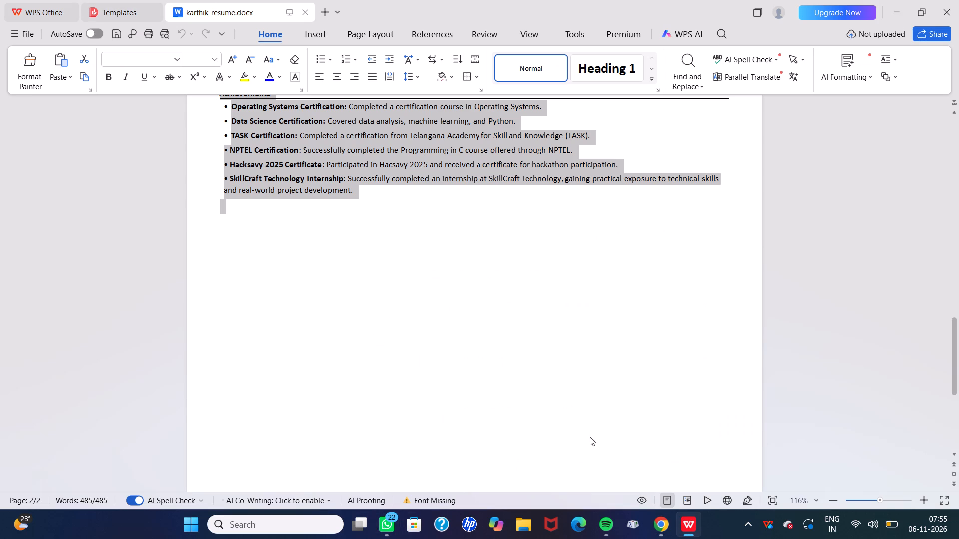
pyautogui.click(958, 538)
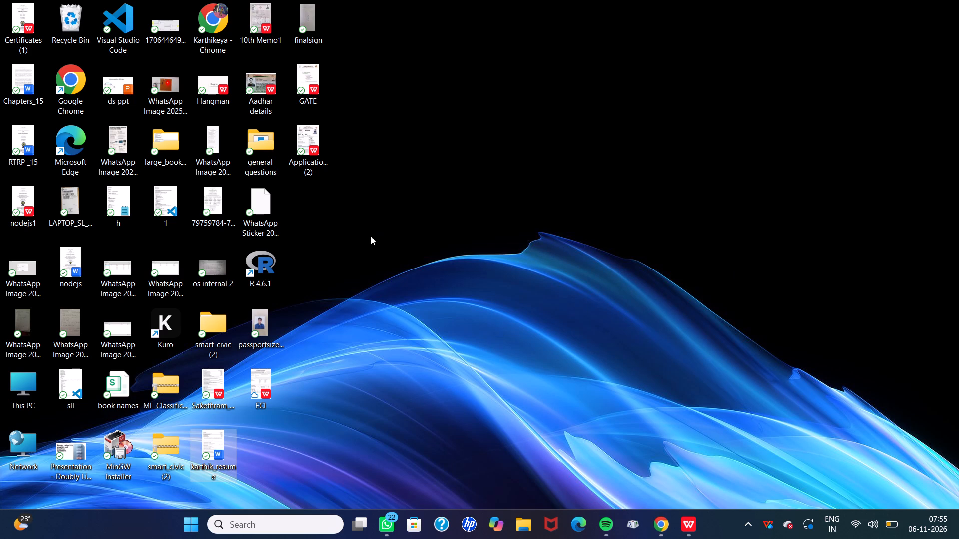
pyautogui.doubleClick(215, 380)
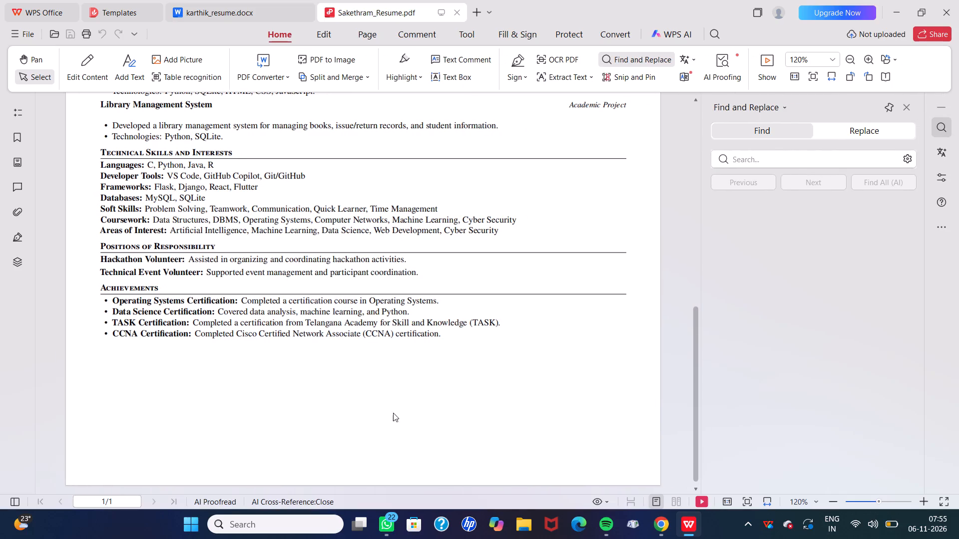
pyautogui.scroll(4, 384, 313)
pyautogui.keyDown('ctrl'); pyautogui.scroll(-3, 384, 313); pyautogui.keyUp('ctrl')
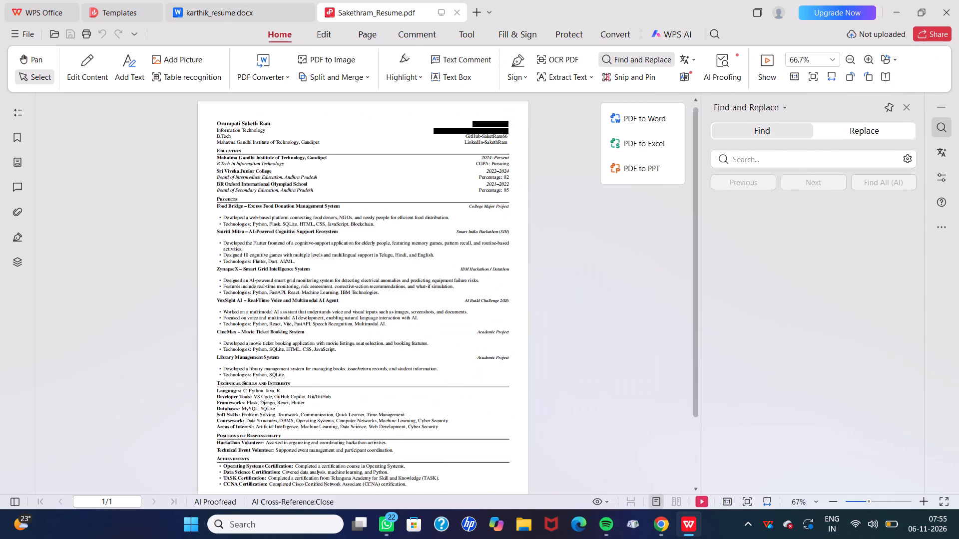
pyautogui.keyDown('ctrl'); pyautogui.scroll(-1, 384, 313); pyautogui.keyUp('ctrl')
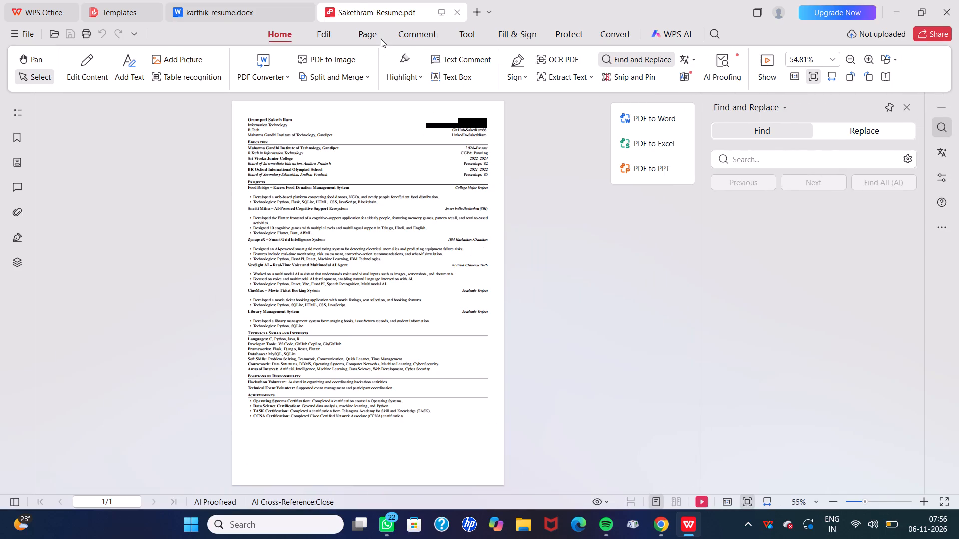
pyautogui.click(251, 0)
pyautogui.click(481, 283)
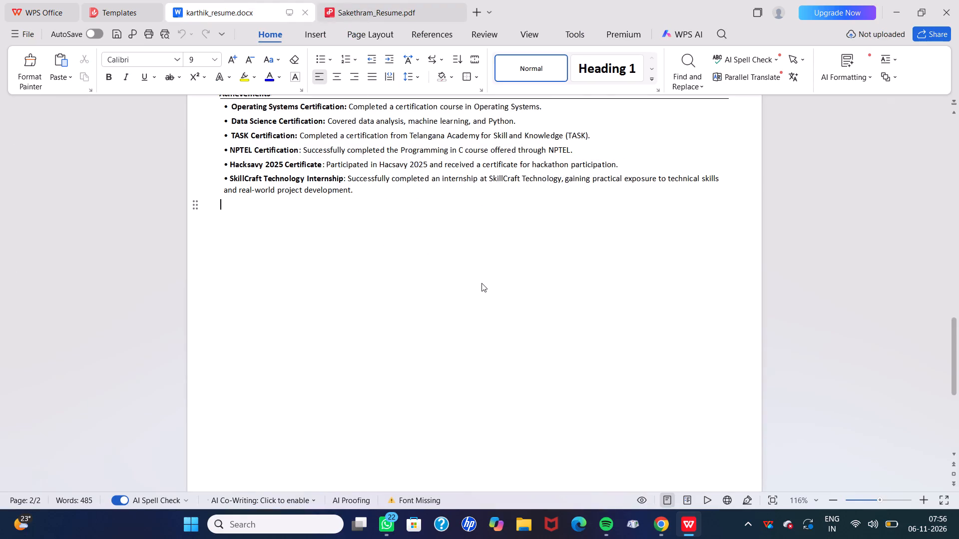
pyautogui.click(388, 0)
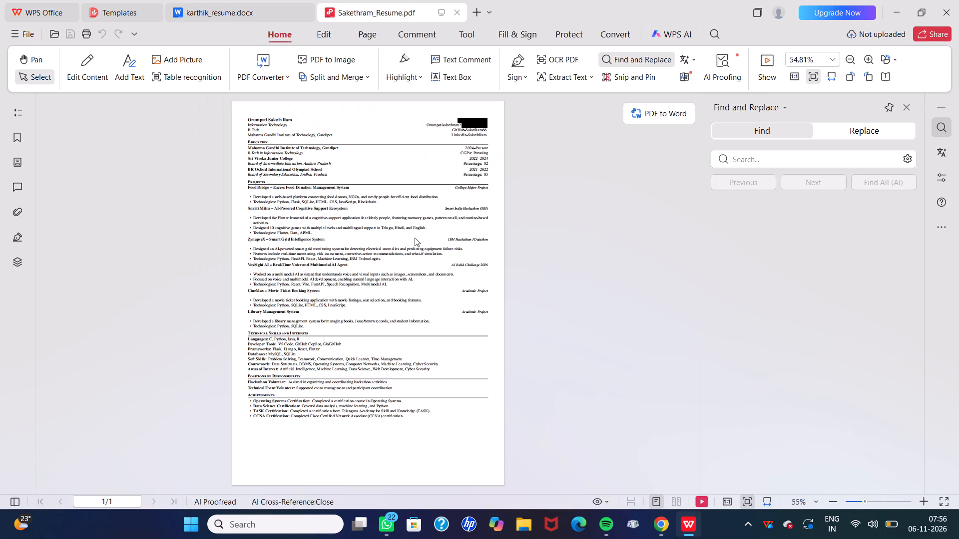
pyautogui.click(230, 0)
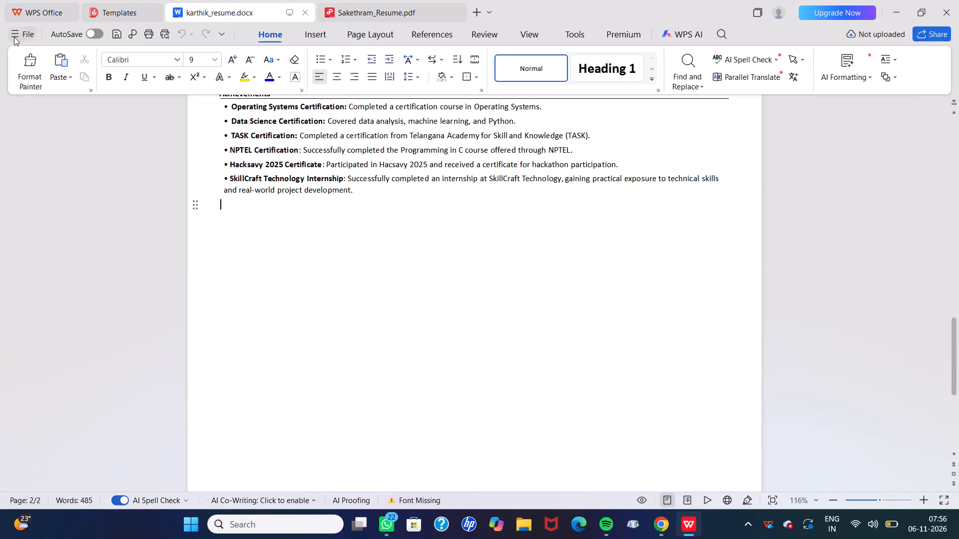
# Save karthik_resume.docx to the Desktop in PDF format as karthik_resume.pdf.
pyautogui.click(14, 36)
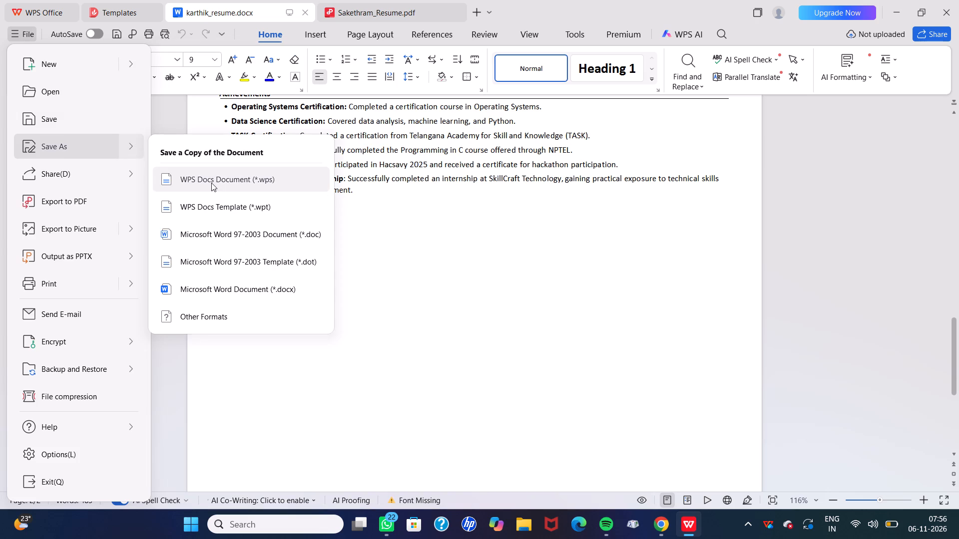
pyautogui.click(245, 306)
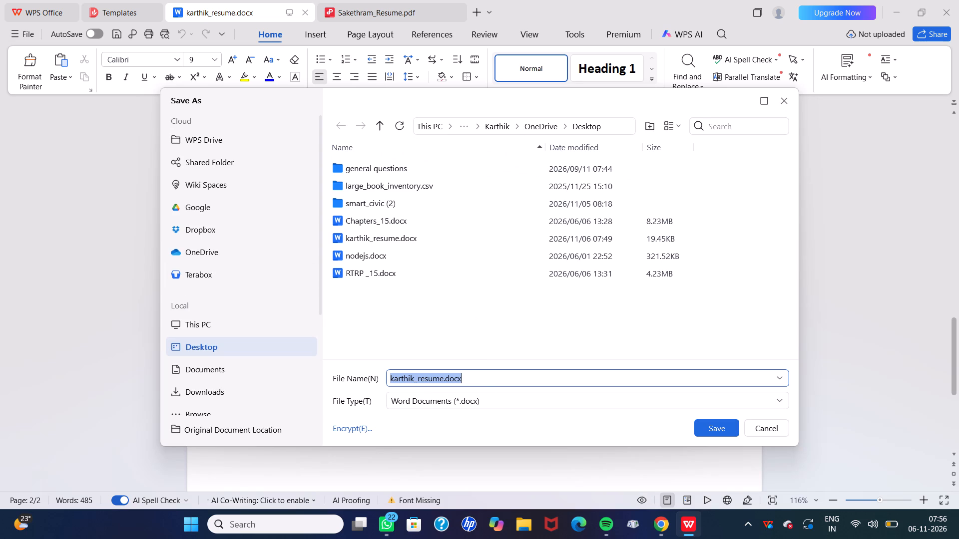
pyautogui.click(491, 406)
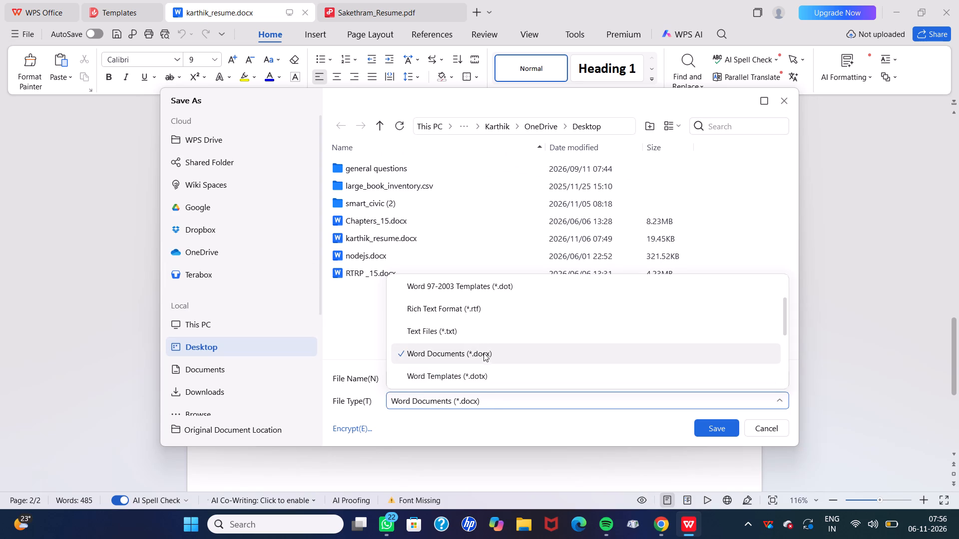
pyautogui.scroll(-1, 479, 329)
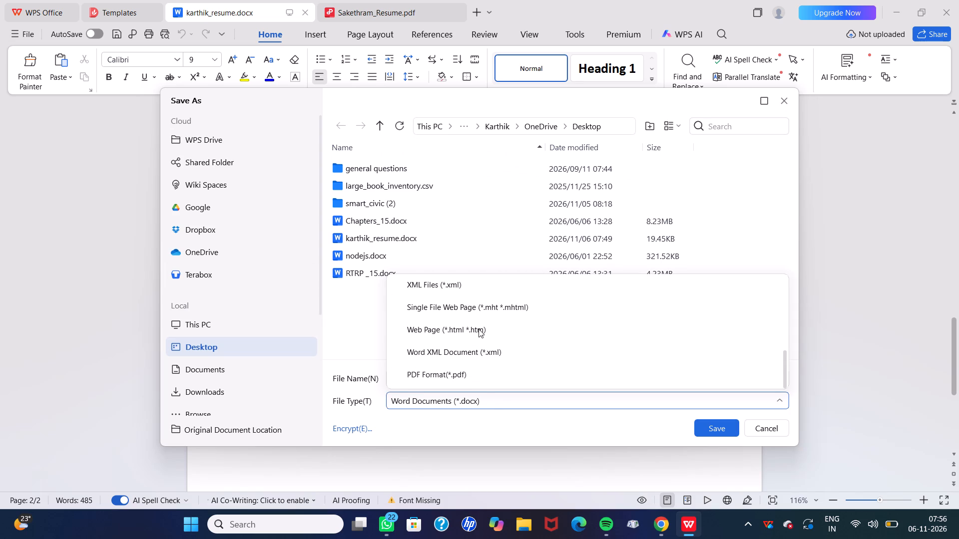
pyautogui.click(476, 382)
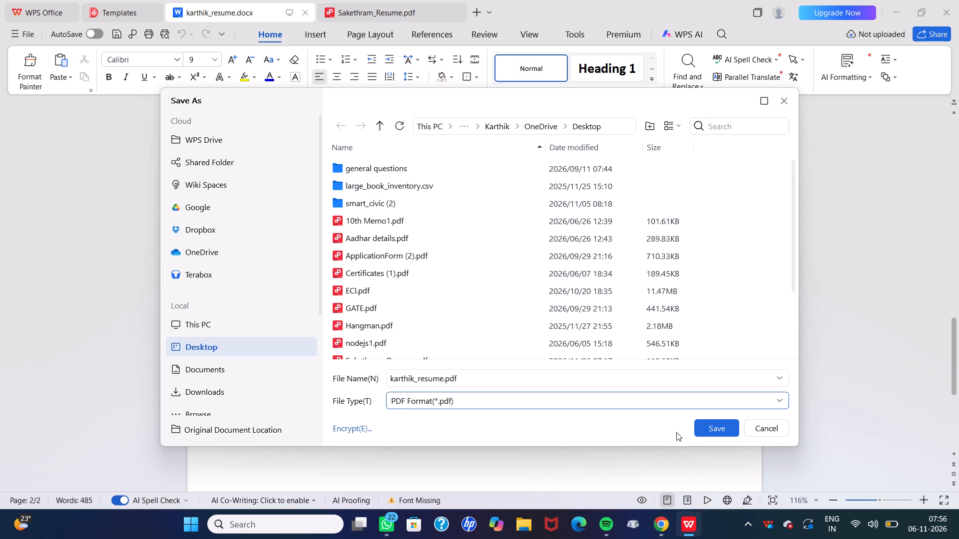
pyautogui.click(701, 425)
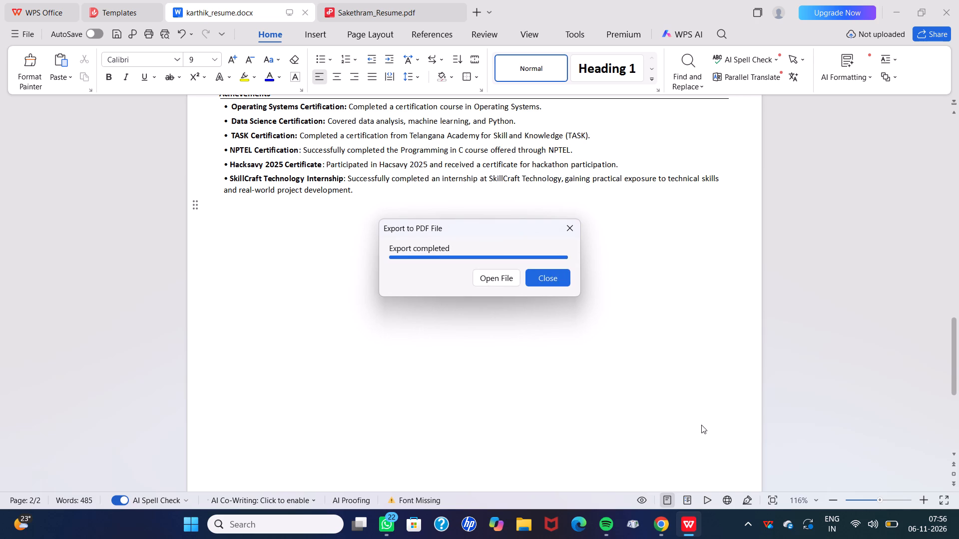
# Open the exported karthik_resume.pdf and look over both of its pages.
pyautogui.click(513, 273)
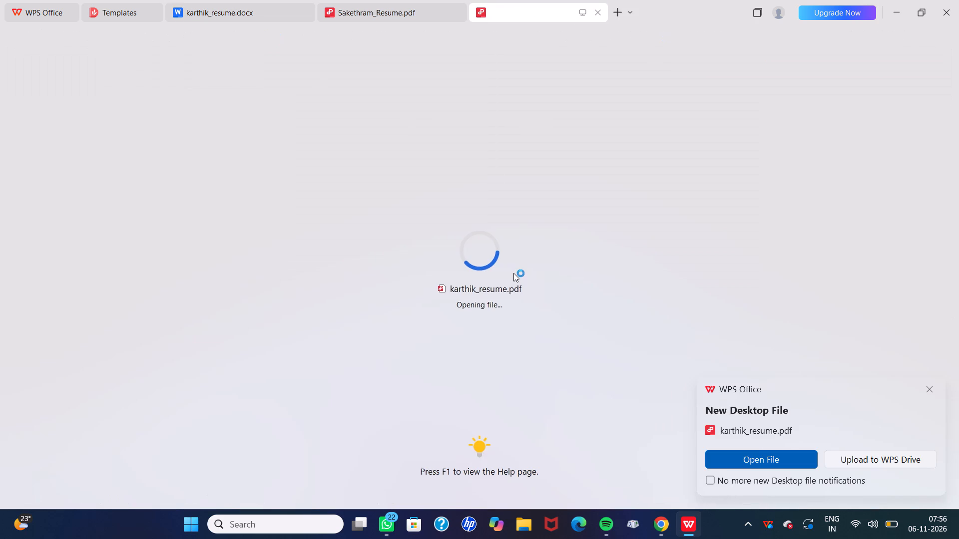
pyautogui.scroll(-2, 400, 271)
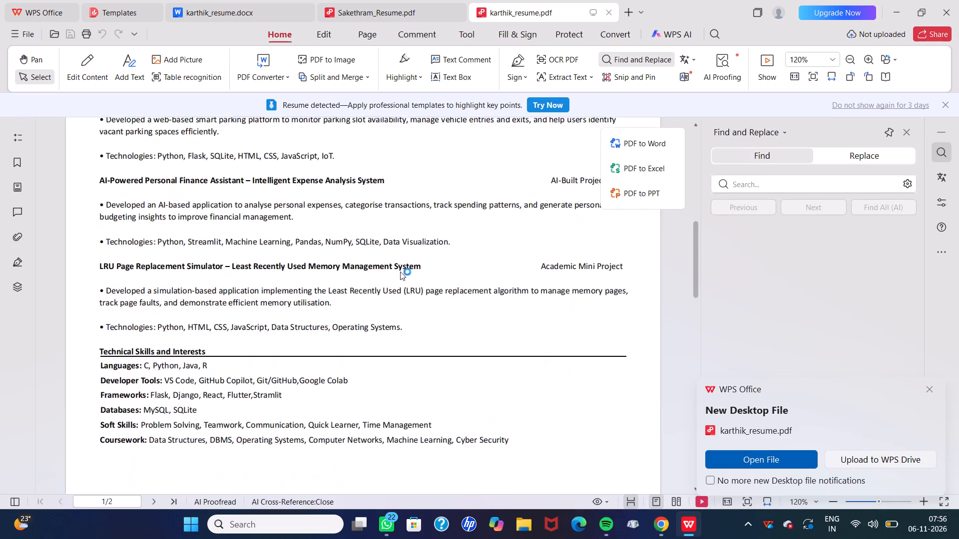
pyautogui.scroll(-5, 400, 271)
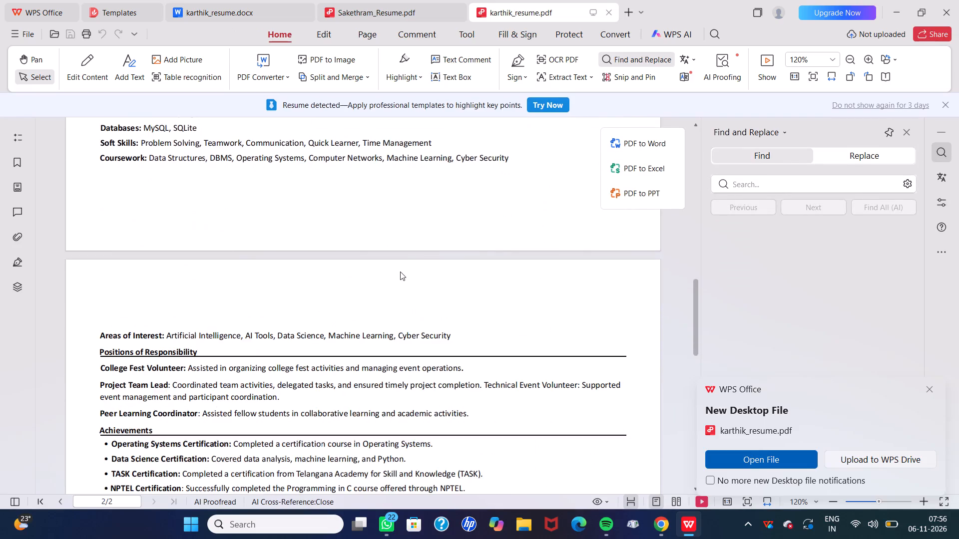
pyautogui.scroll(4, 400, 271)
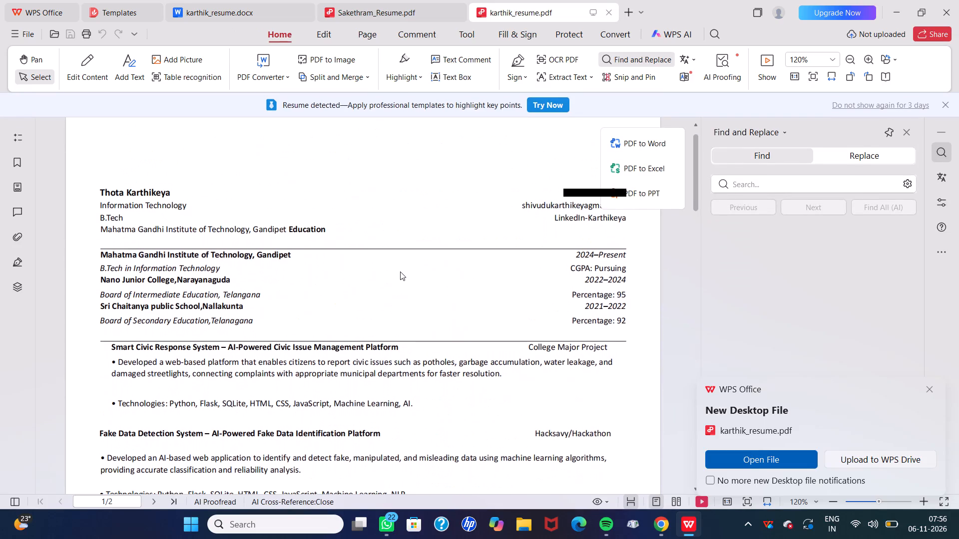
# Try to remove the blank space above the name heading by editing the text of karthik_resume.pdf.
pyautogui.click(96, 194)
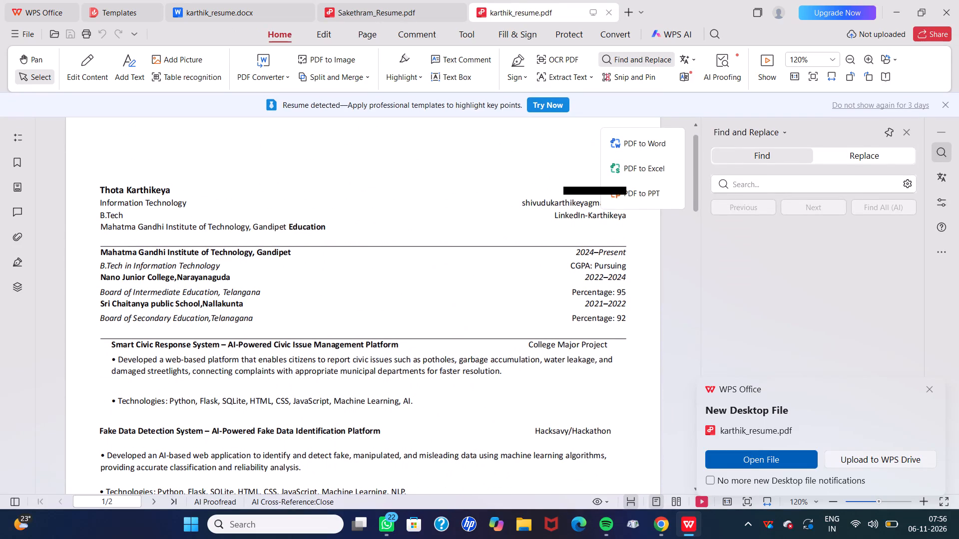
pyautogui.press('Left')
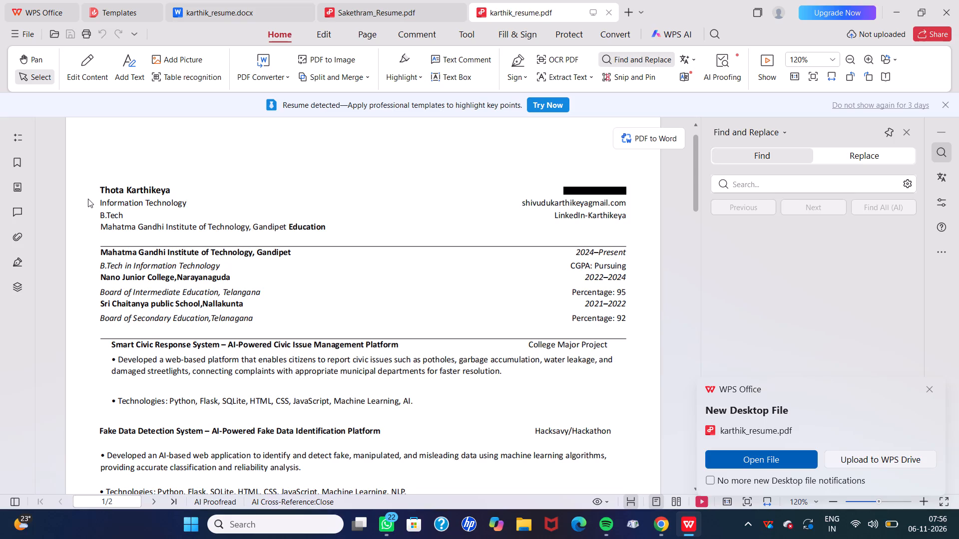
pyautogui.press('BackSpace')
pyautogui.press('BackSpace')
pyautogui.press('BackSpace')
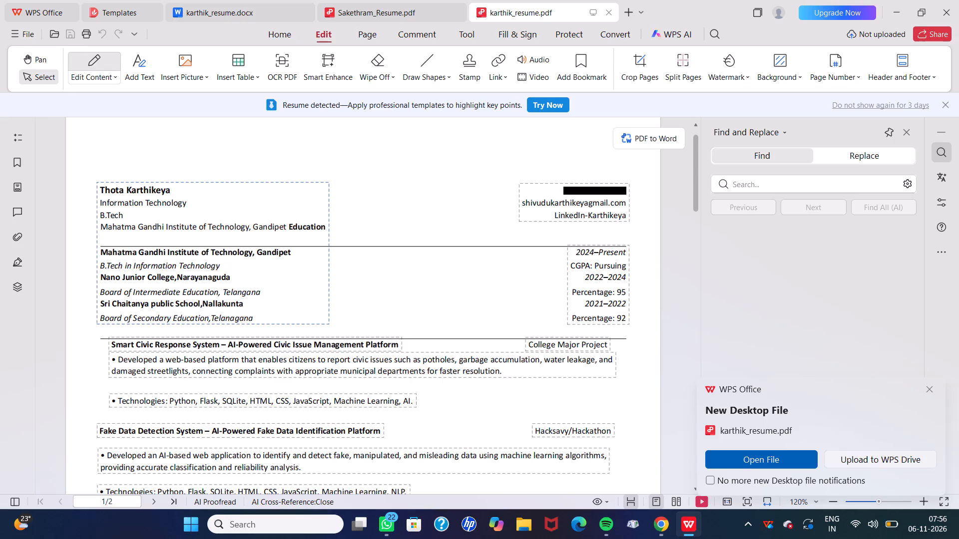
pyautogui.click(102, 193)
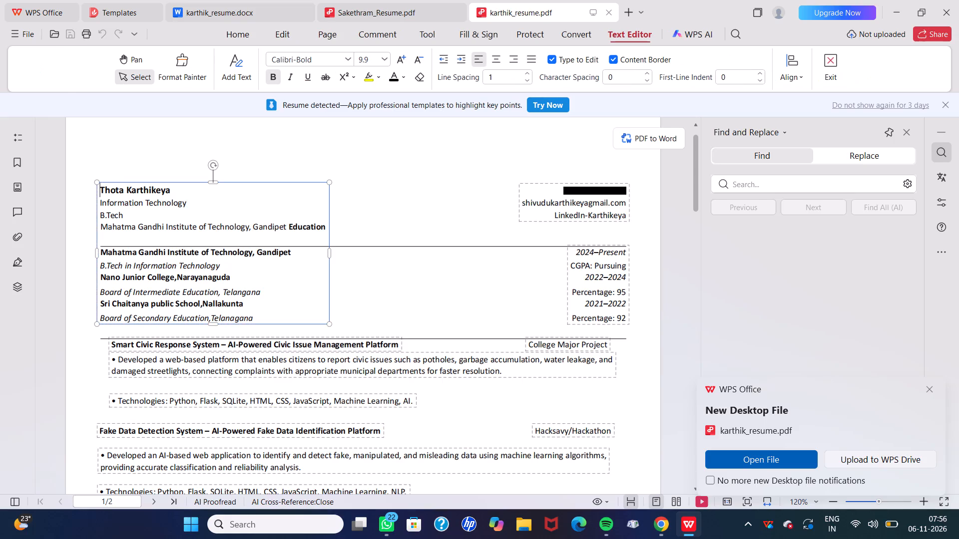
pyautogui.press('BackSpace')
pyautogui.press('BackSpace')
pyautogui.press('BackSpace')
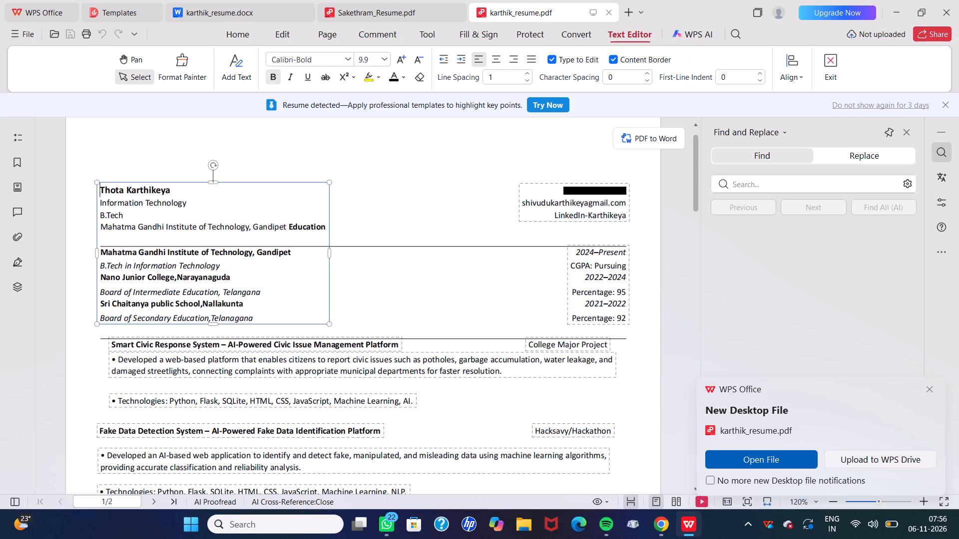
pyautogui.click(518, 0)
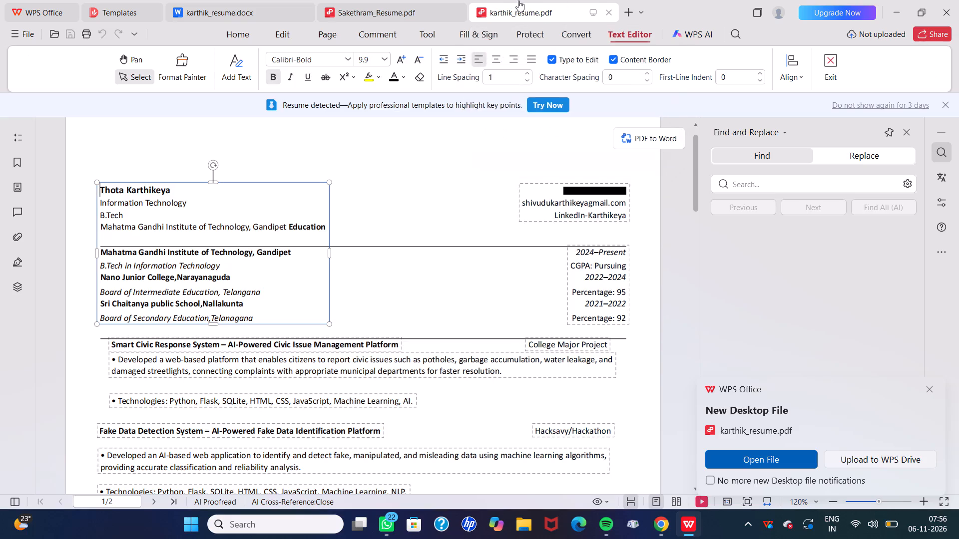
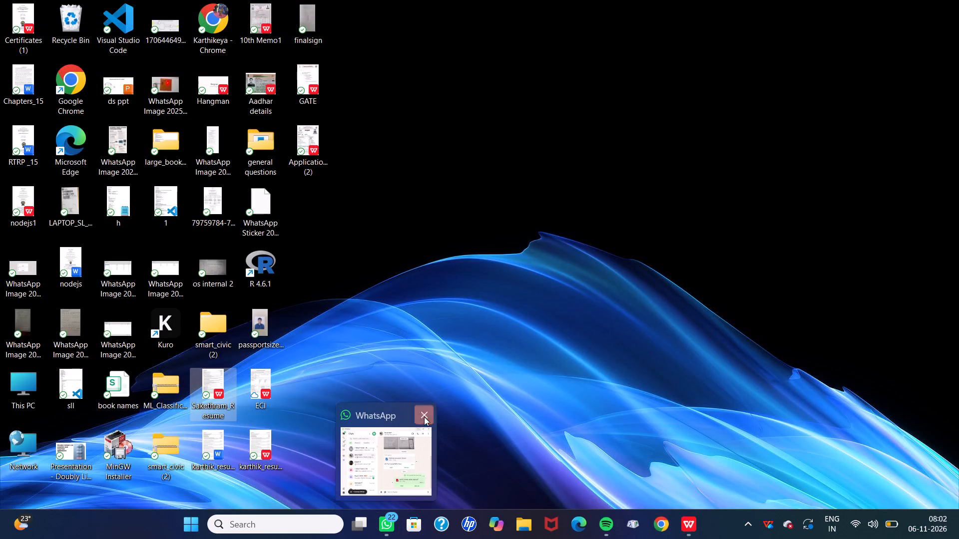
# Close the remaining open app windows: WhatsApp, the resume documents in WPS Office, and Spotify.
pyautogui.click(424, 417)
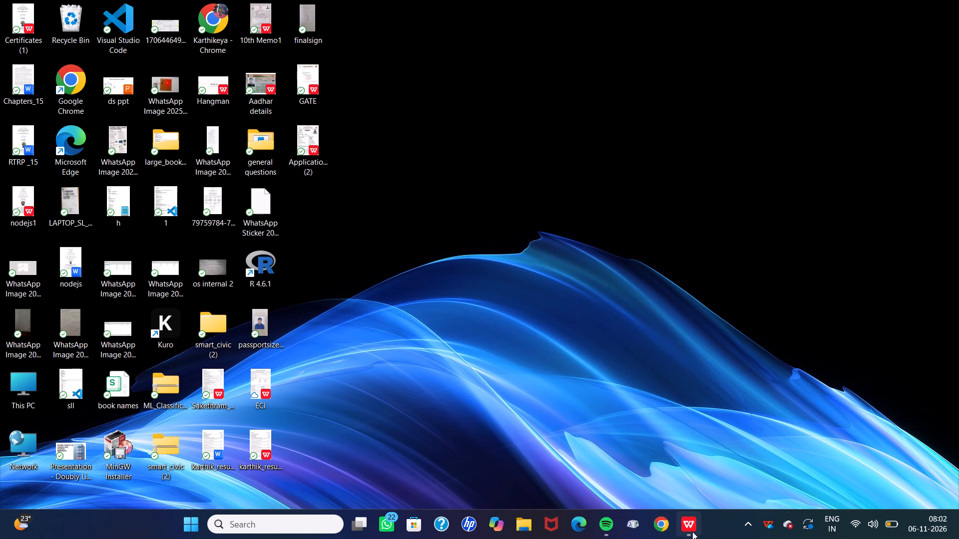
pyautogui.click(745, 414)
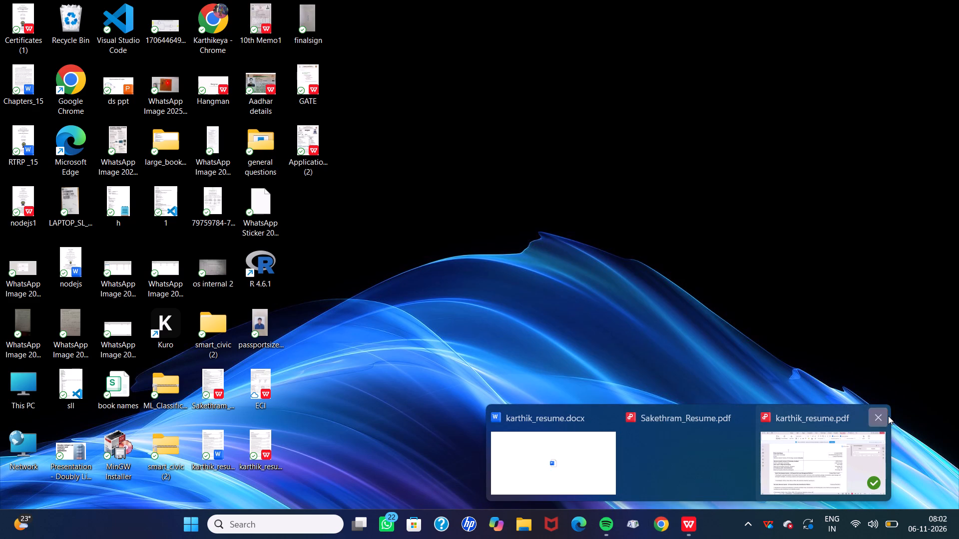
pyautogui.click(883, 418)
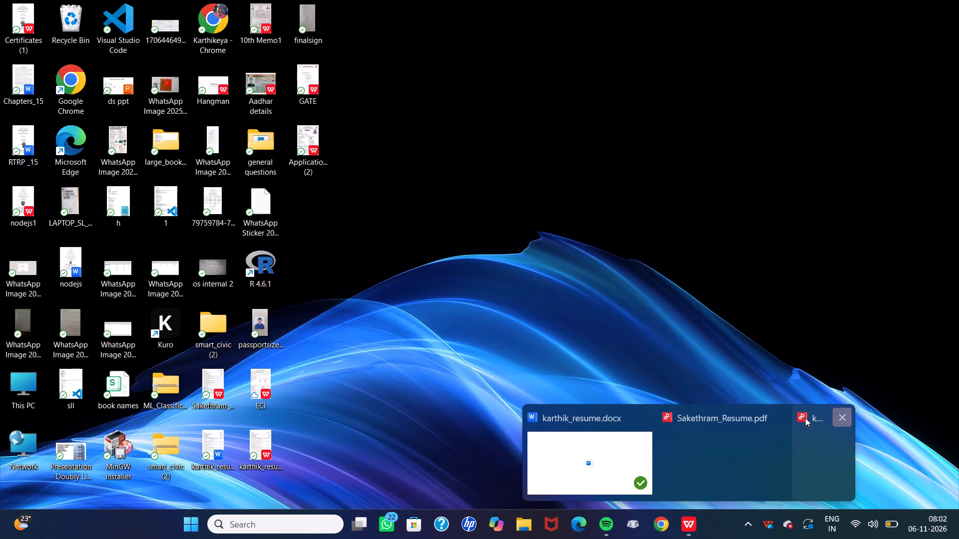
pyautogui.click(782, 414)
pyautogui.click(747, 443)
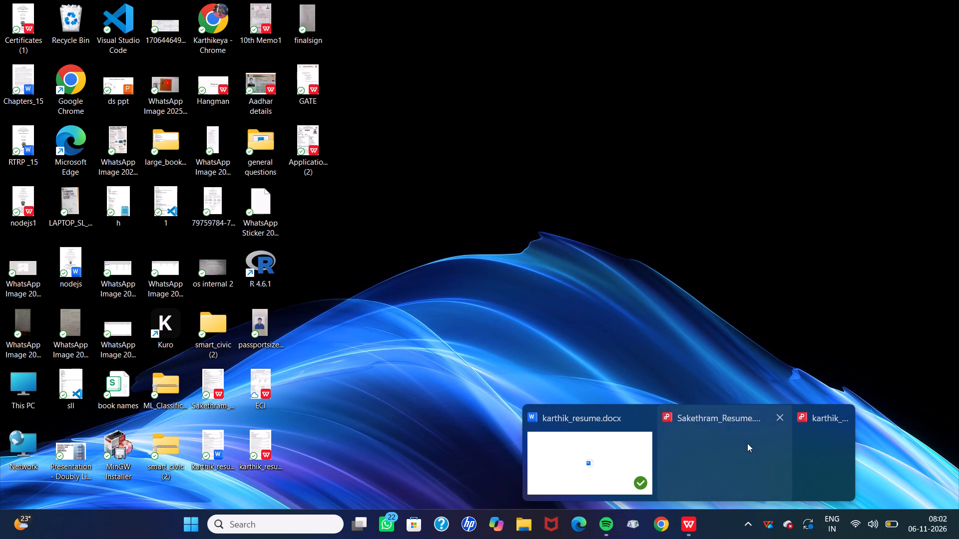
pyautogui.click(640, 417)
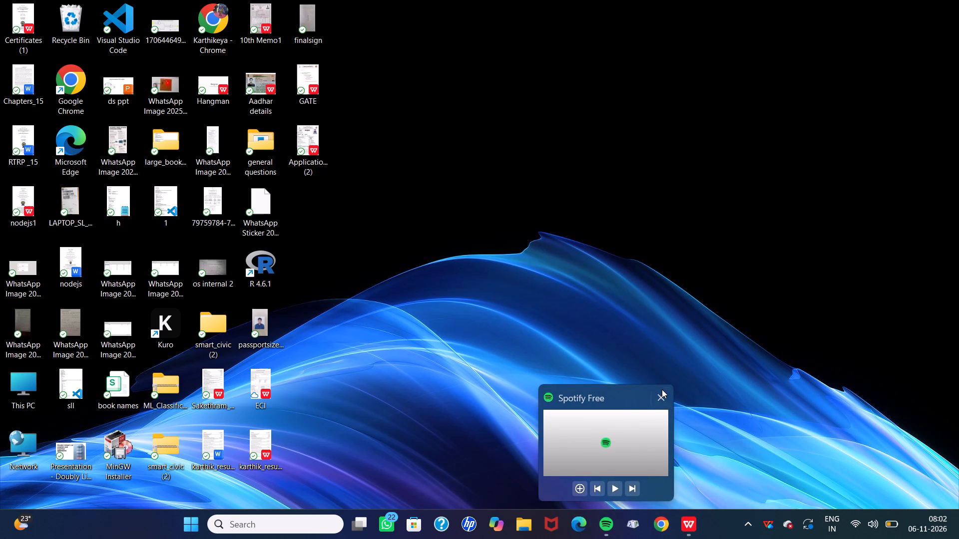
pyautogui.click(662, 394)
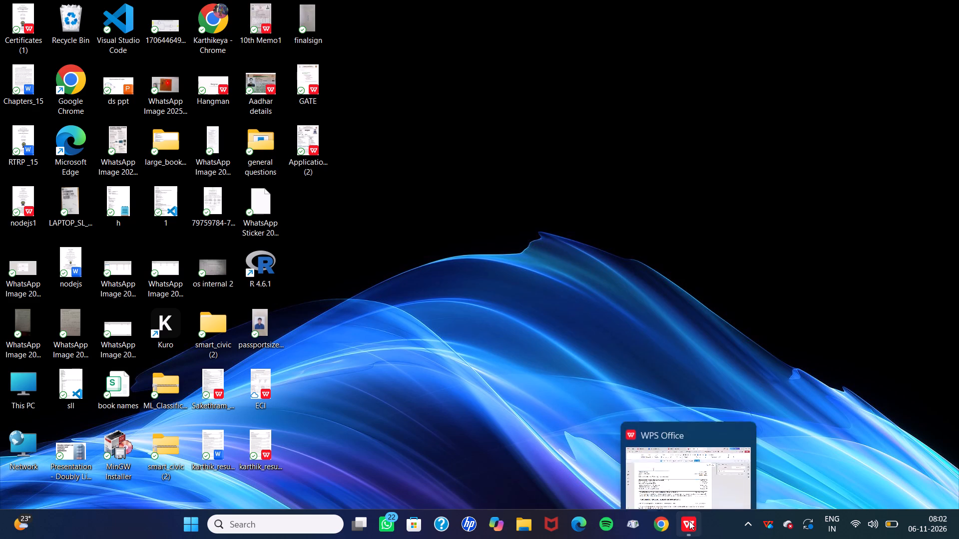
pyautogui.click(734, 418)
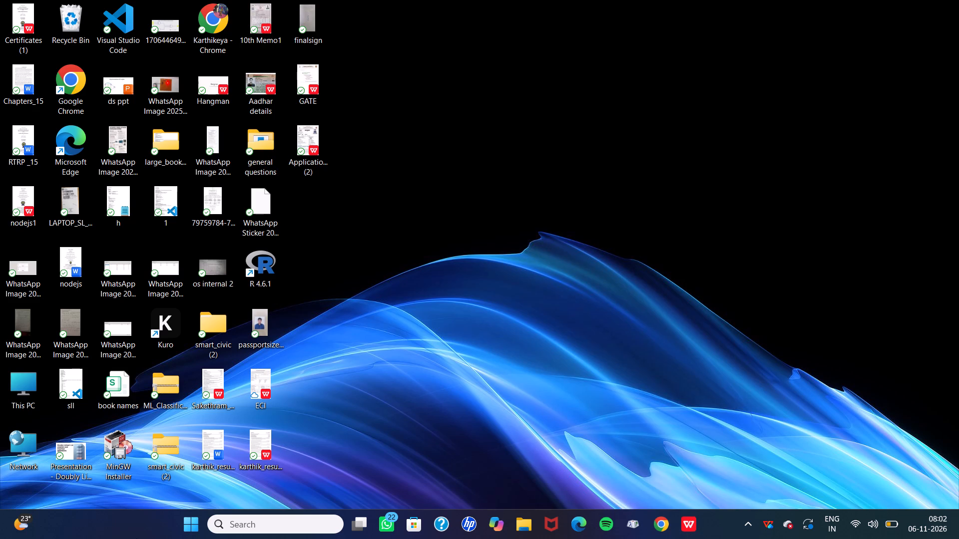
# Shut down the computer.
pyautogui.click(195, 524)
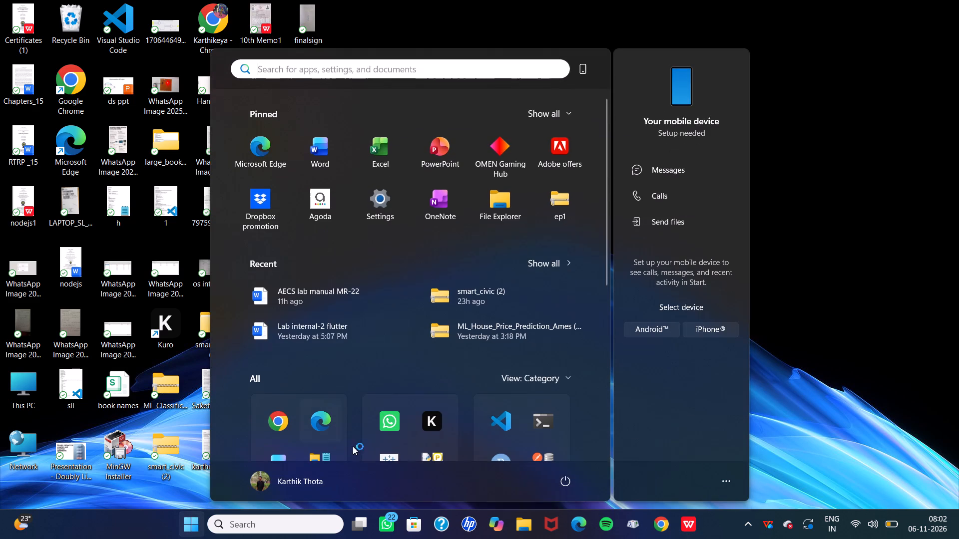
pyautogui.click(555, 482)
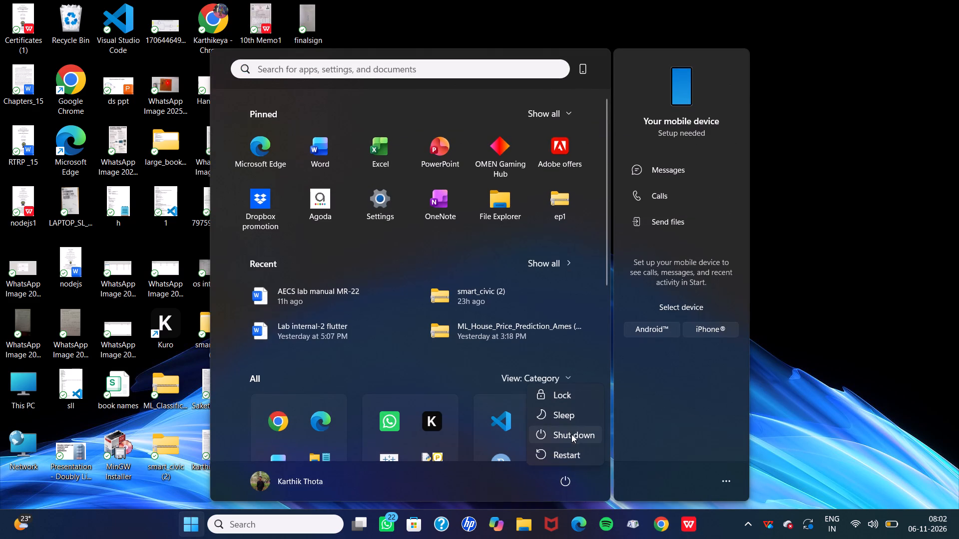
pyautogui.click(571, 433)
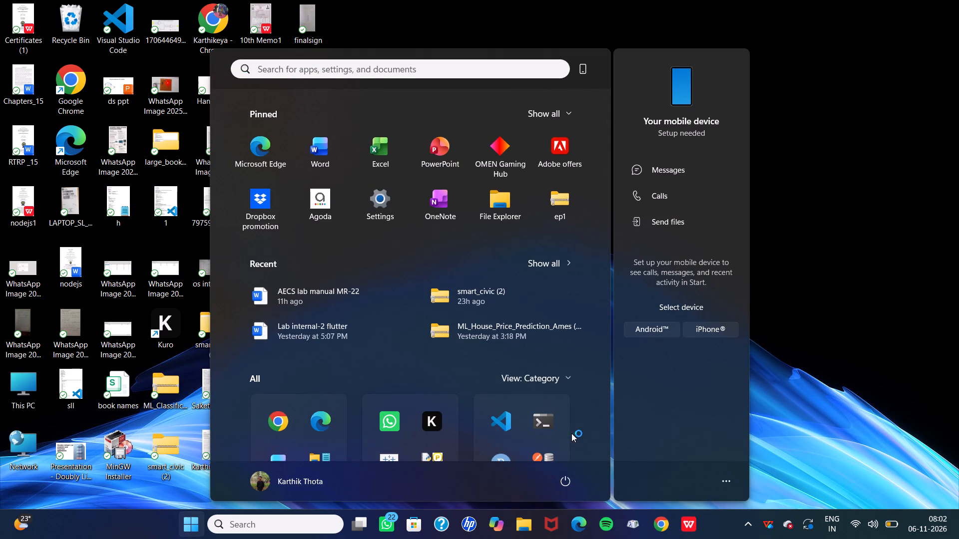